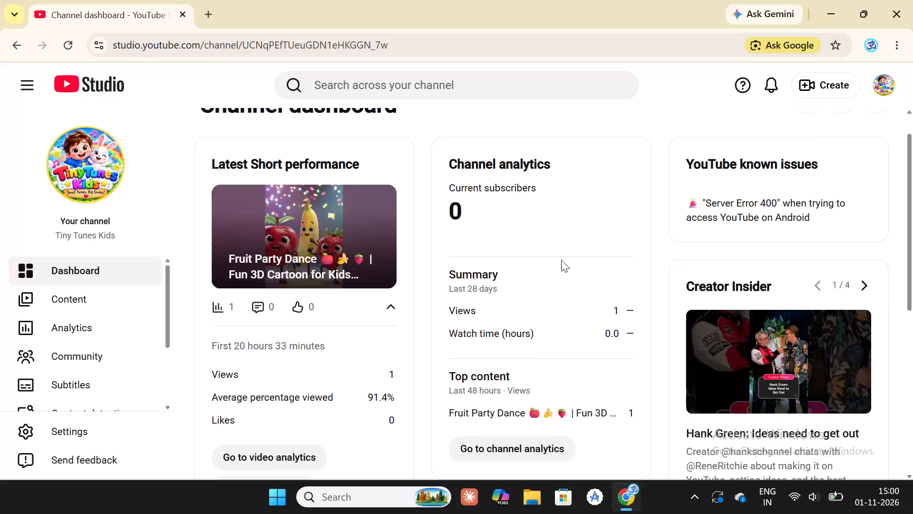
# Open the list of accounts available for switching from the Tiny Tunes Kids channel.
pyautogui.scroll(-1, 407, 333)
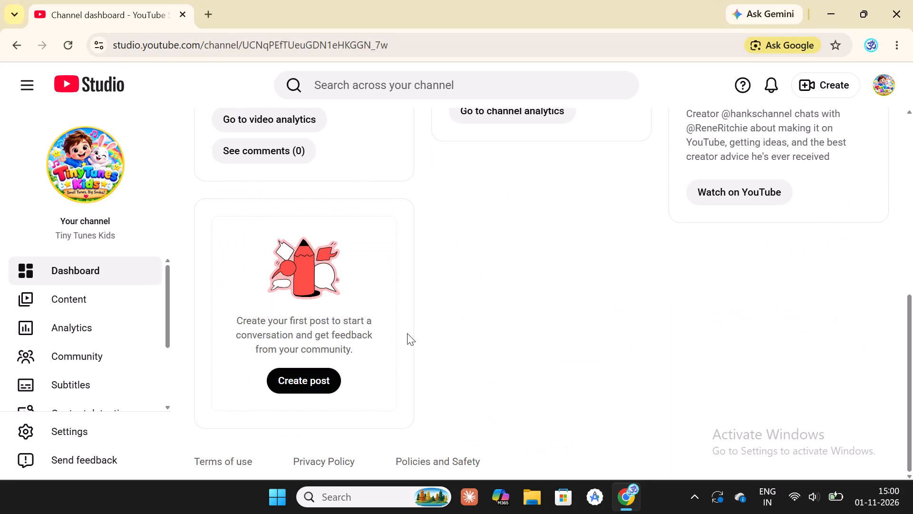
pyautogui.click(883, 87)
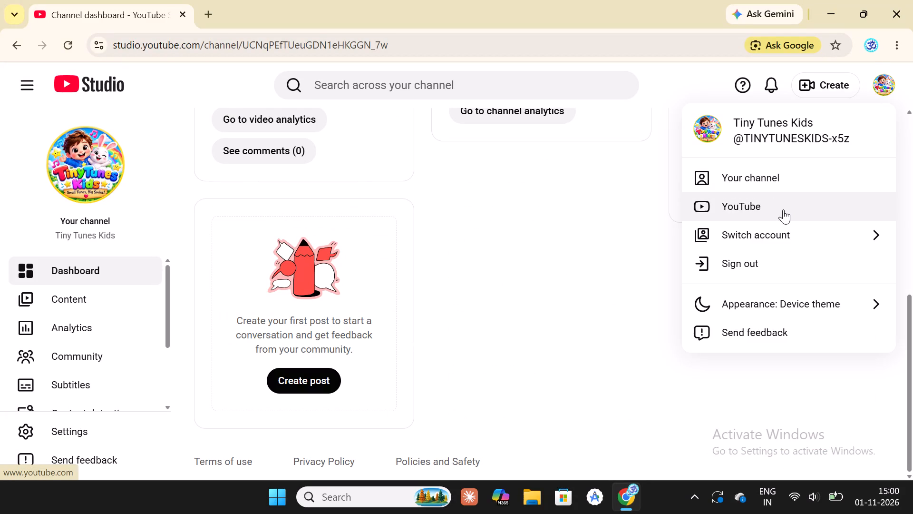
pyautogui.click(757, 240)
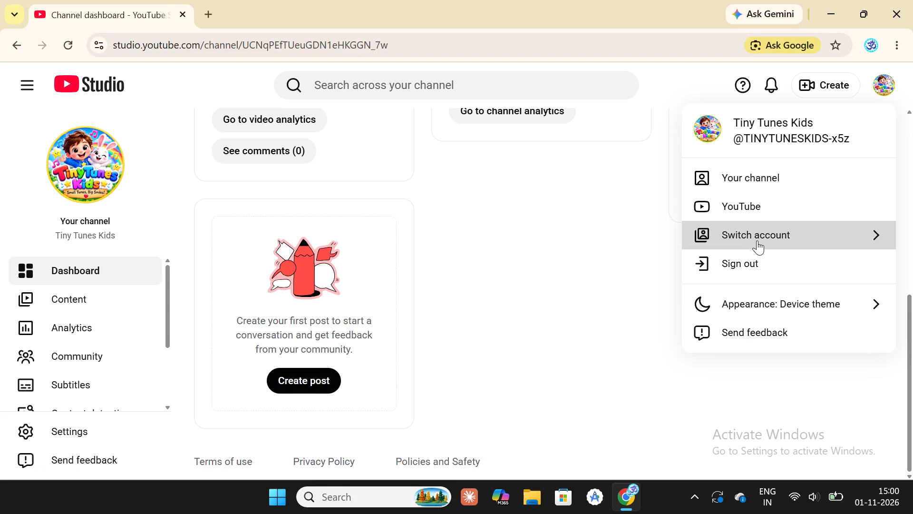
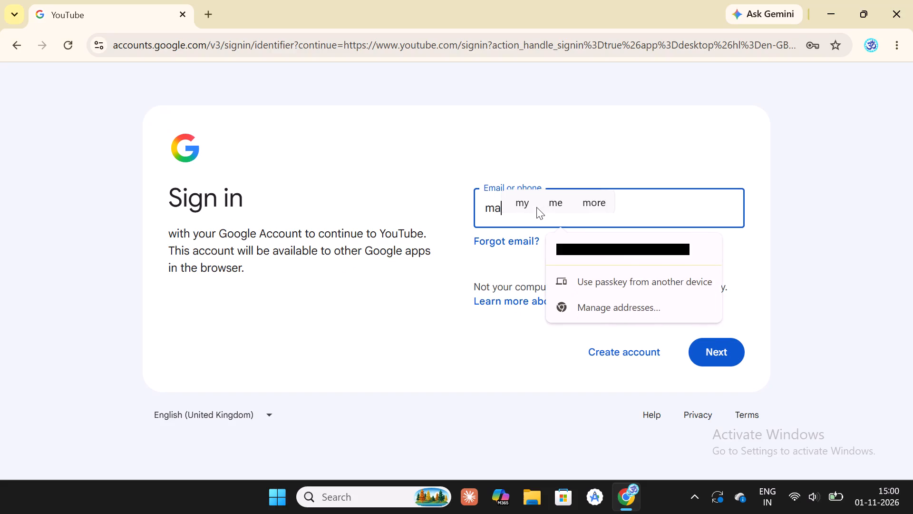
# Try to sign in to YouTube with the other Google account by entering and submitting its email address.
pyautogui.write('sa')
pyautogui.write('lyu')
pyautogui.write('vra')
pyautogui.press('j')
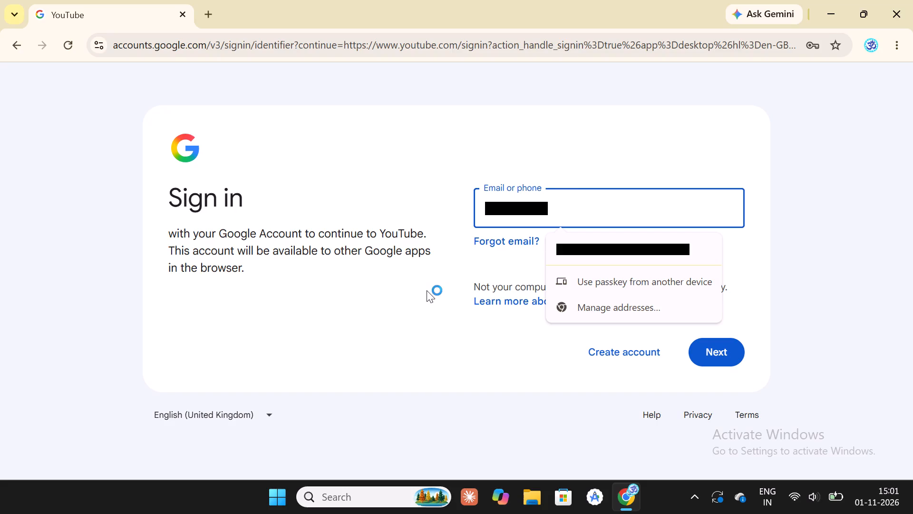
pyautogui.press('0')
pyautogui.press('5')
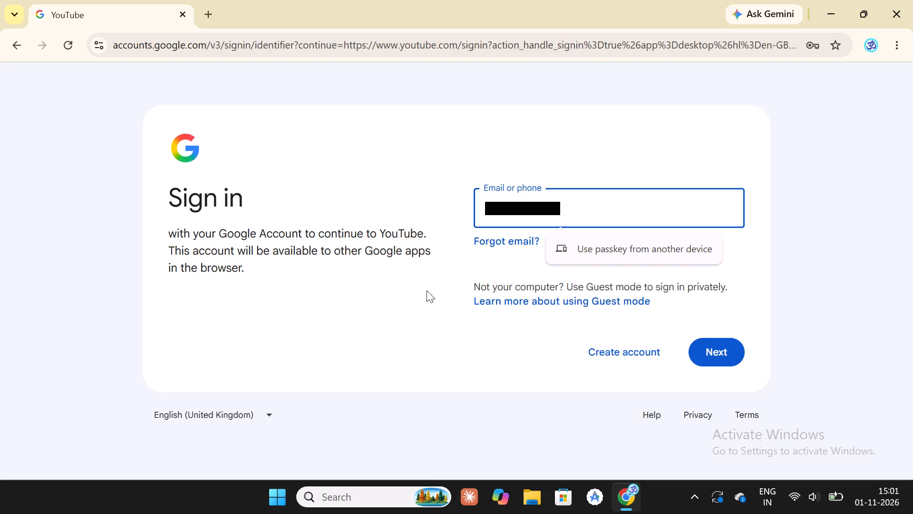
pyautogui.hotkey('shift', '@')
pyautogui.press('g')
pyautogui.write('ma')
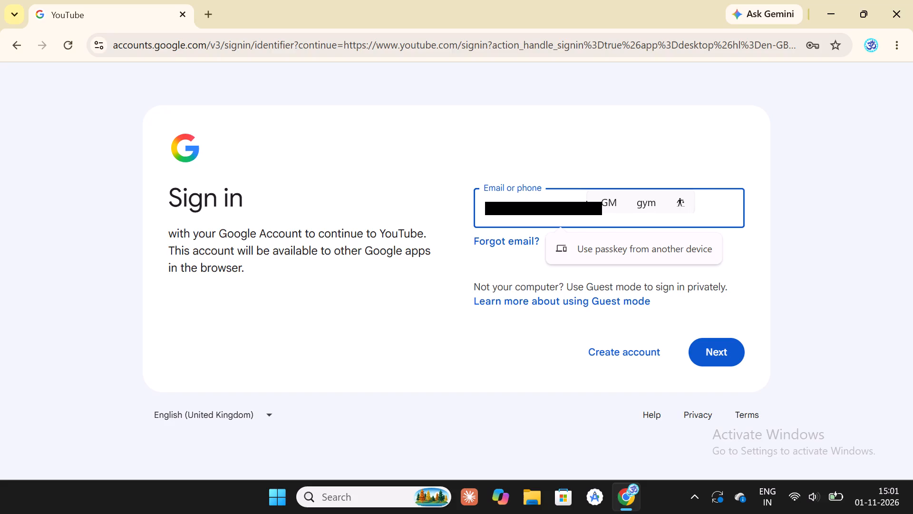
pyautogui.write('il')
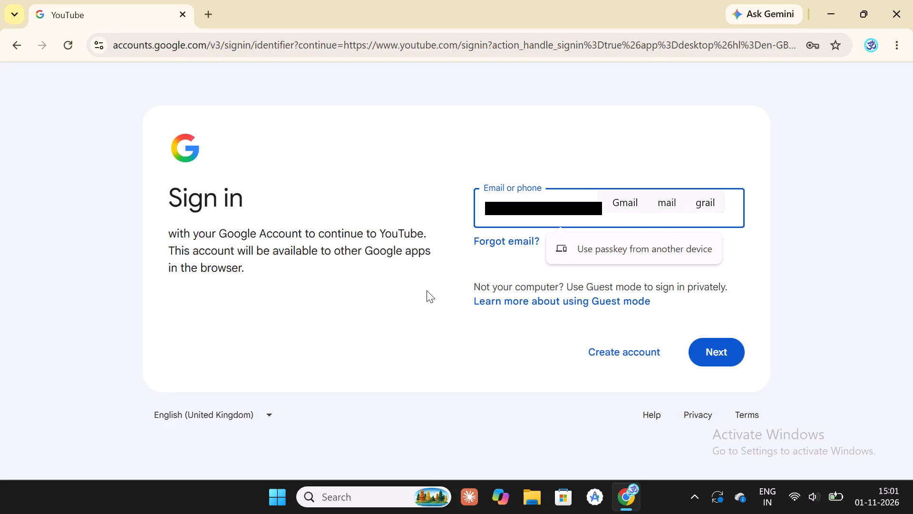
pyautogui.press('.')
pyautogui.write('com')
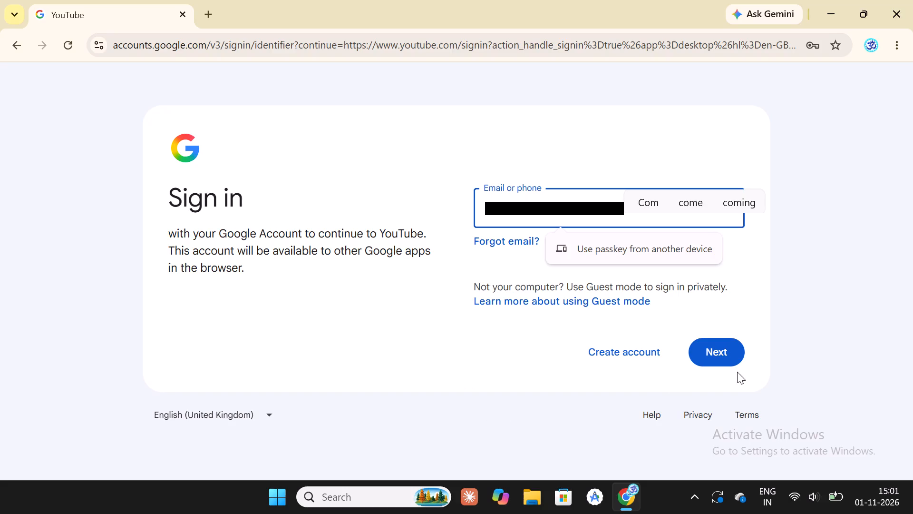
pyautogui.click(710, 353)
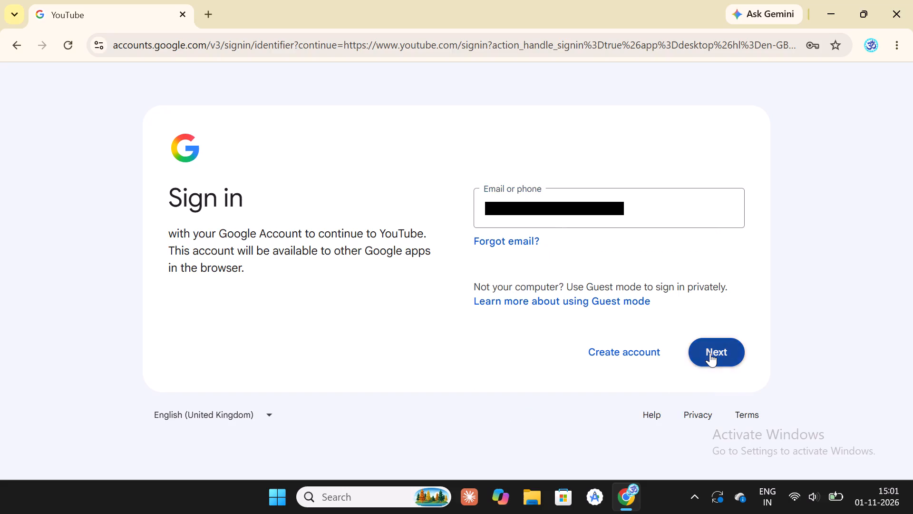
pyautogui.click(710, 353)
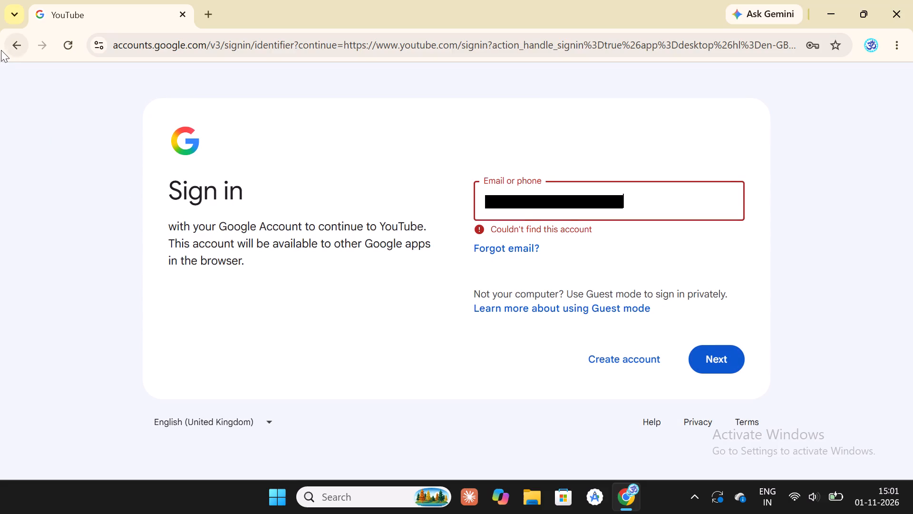
# Leave the Google sign-in page and return to the channel's YouTube Studio page.
pyautogui.click(17, 50)
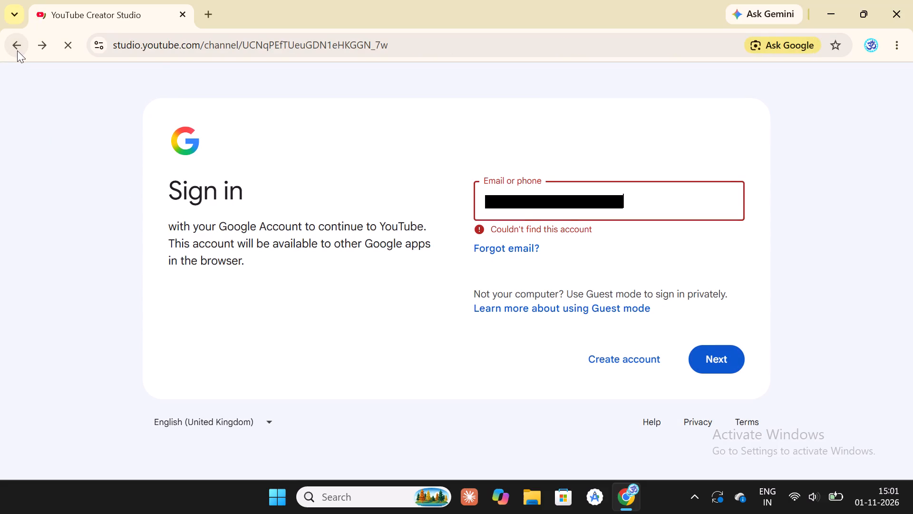
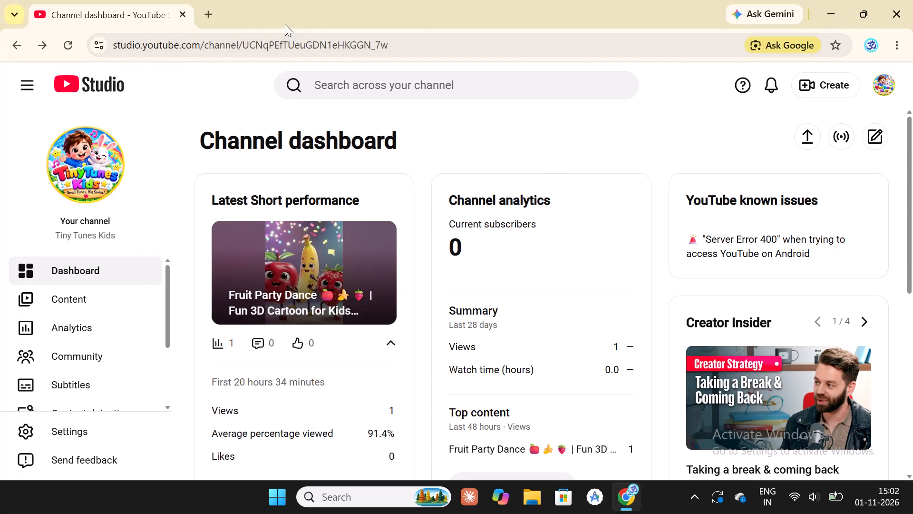
# Check which accounts are available for switching from the Tiny Tunes Kids channel, and dismiss the list.
pyautogui.click(886, 90)
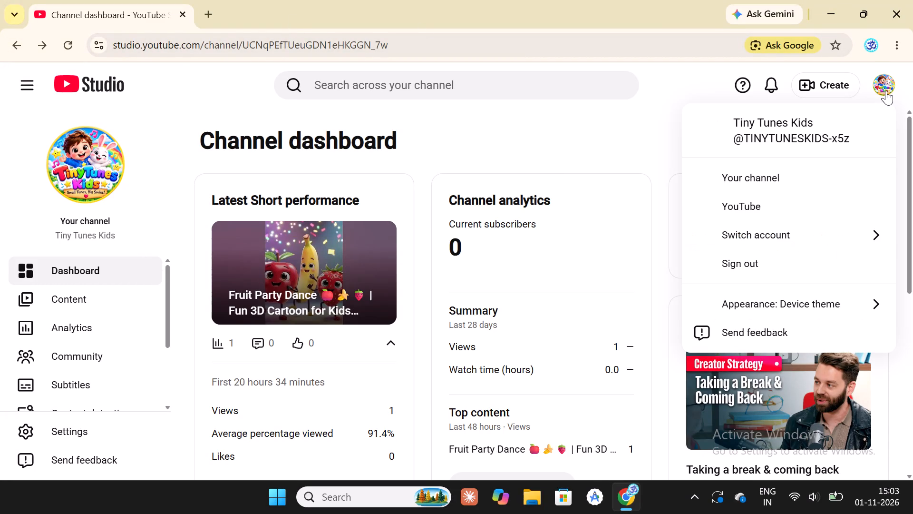
pyautogui.click(886, 90)
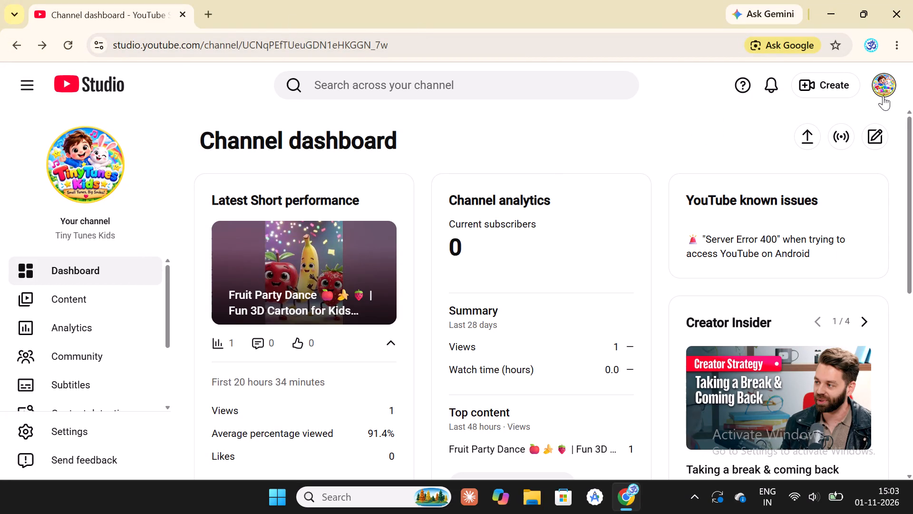
pyautogui.doubleClick(885, 86)
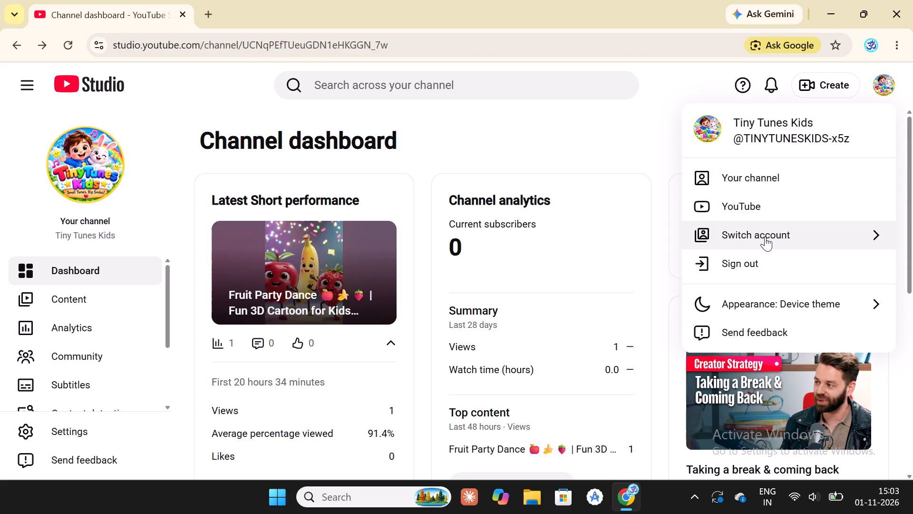
pyautogui.click(765, 237)
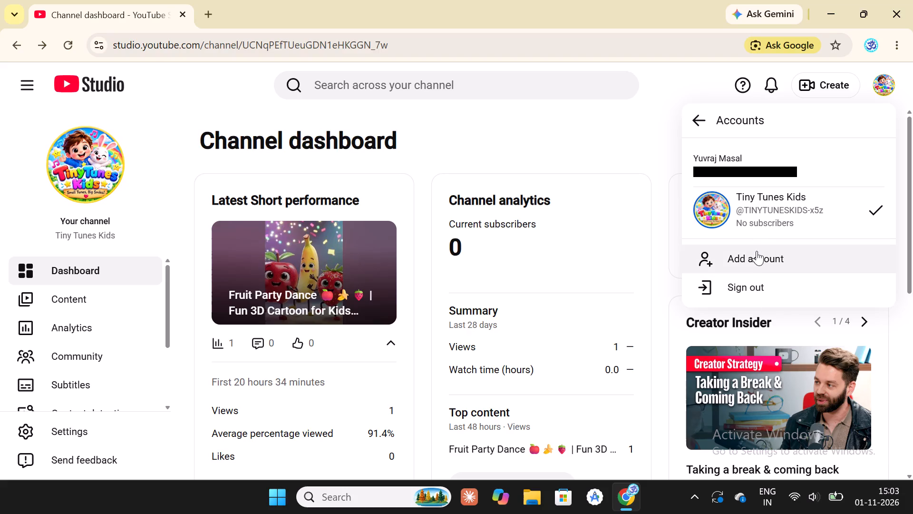
pyautogui.click(408, 163)
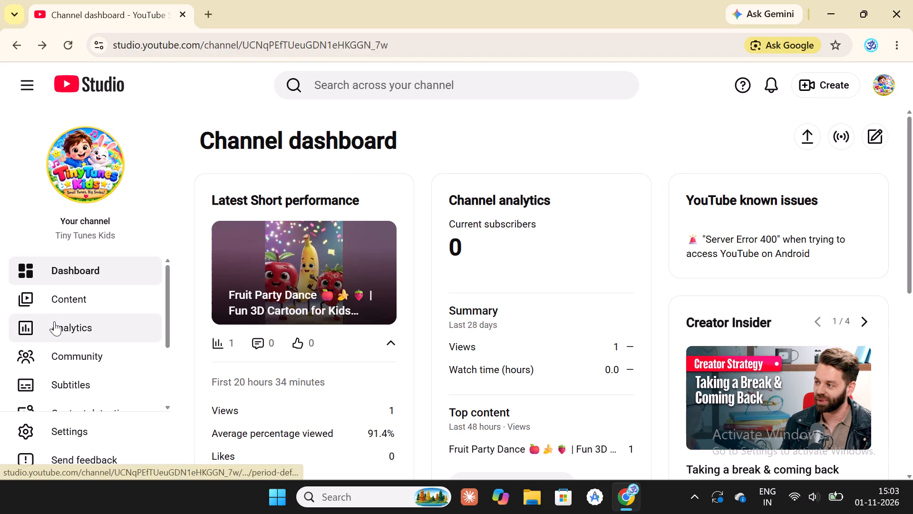
# Review the channel's analytics overview and its content list, with the videos sorted by views.
pyautogui.click(54, 321)
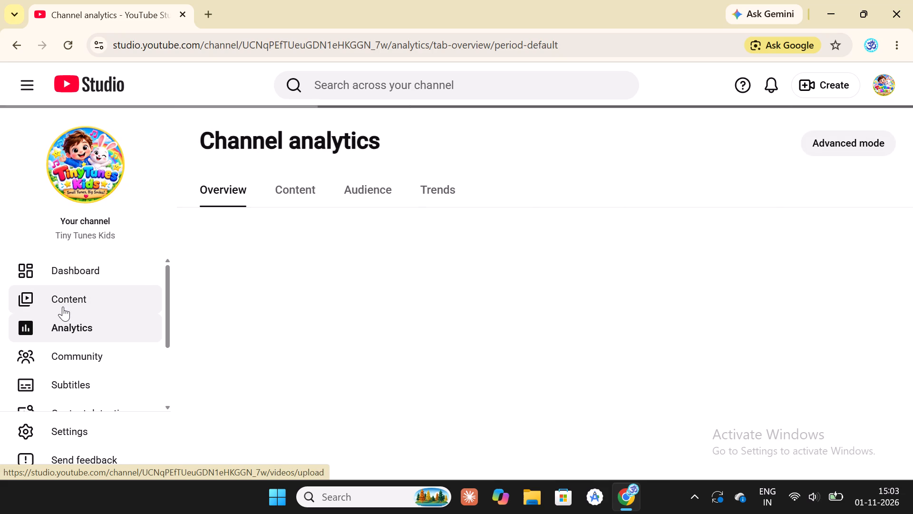
pyautogui.hscroll(1, 151, 251)
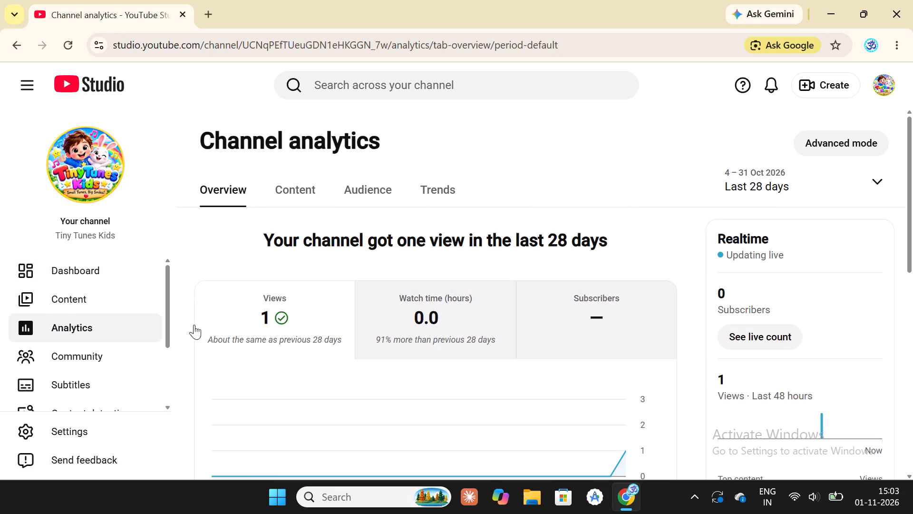
pyautogui.click(98, 296)
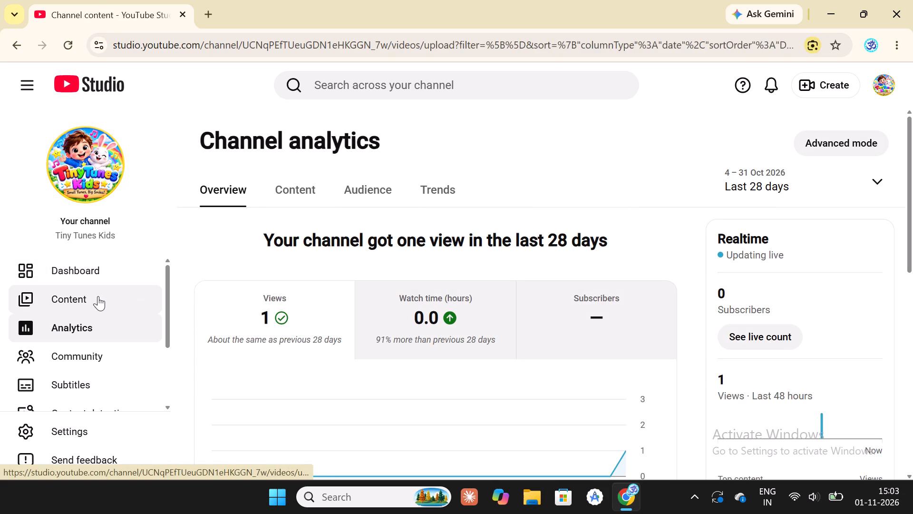
pyautogui.scroll(-1, 98, 296)
pyautogui.scroll(1, 98, 296)
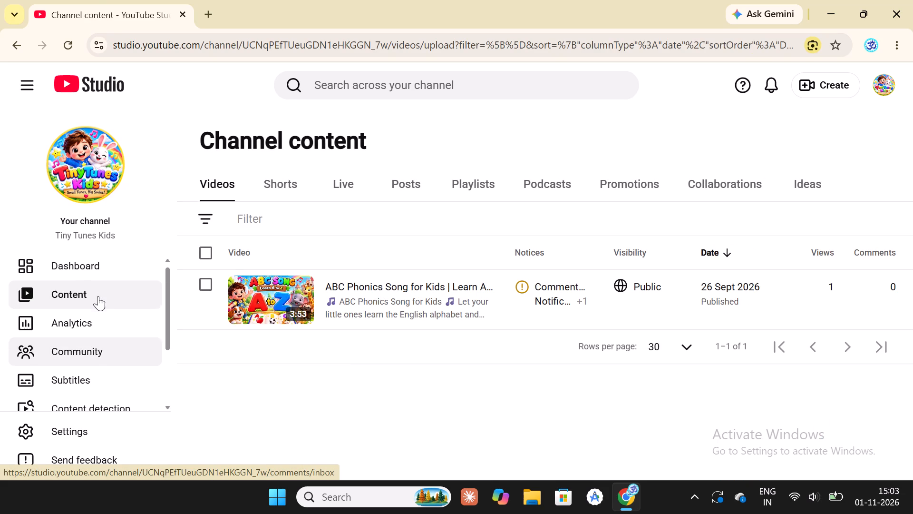
pyautogui.scroll(1, 98, 296)
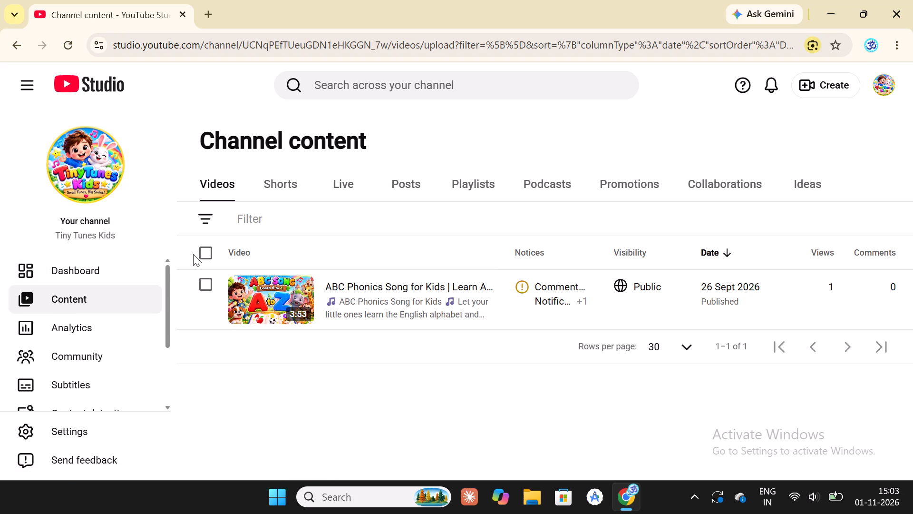
pyautogui.click(827, 256)
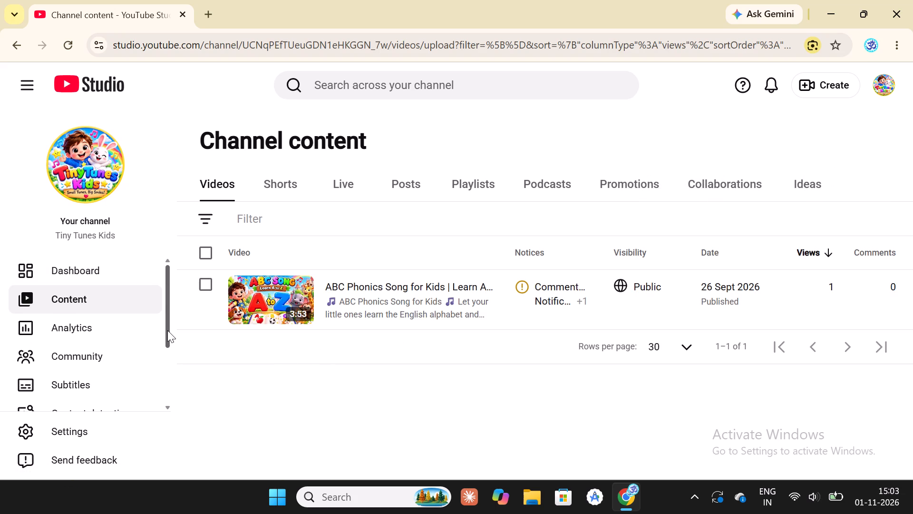
# Look through the channel's Community, Earn, Customisation and Audio library pages.
pyautogui.click(111, 365)
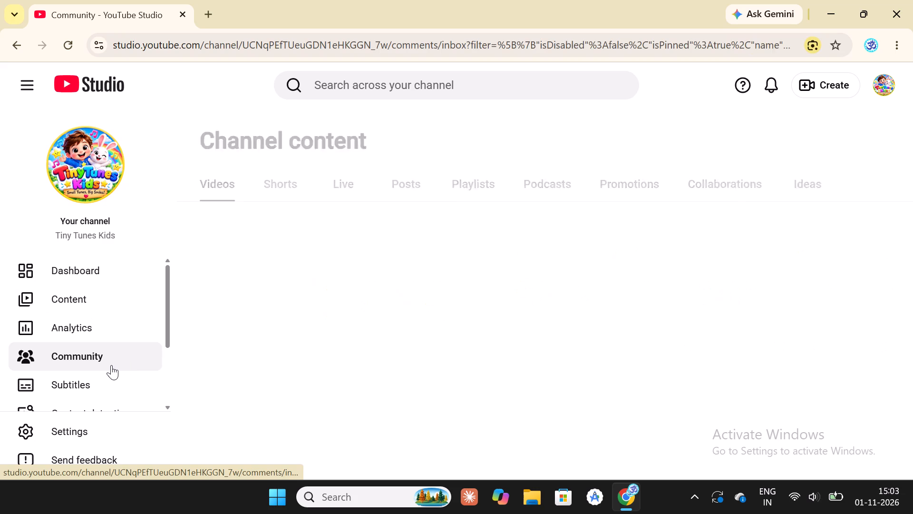
pyautogui.scroll(-1, 107, 346)
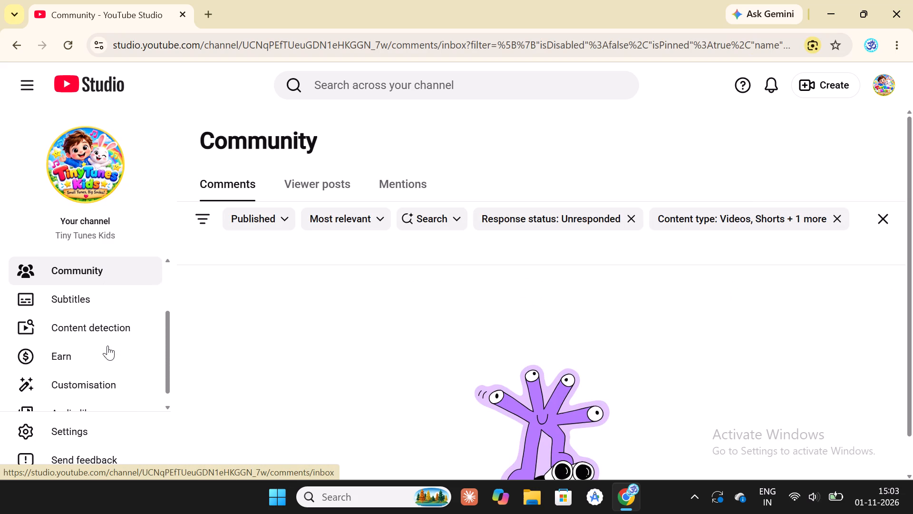
pyautogui.scroll(-1, 107, 346)
pyautogui.click(107, 346)
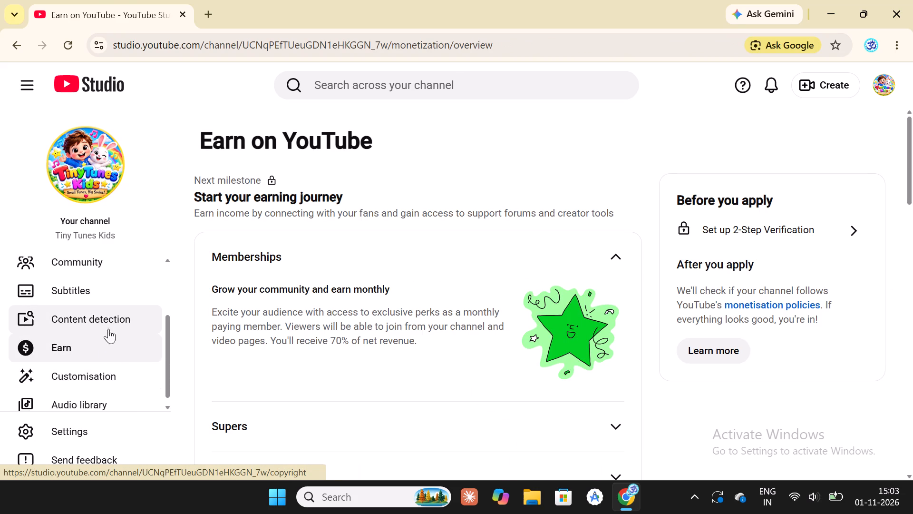
pyautogui.click(101, 369)
pyautogui.scroll(-1, 101, 369)
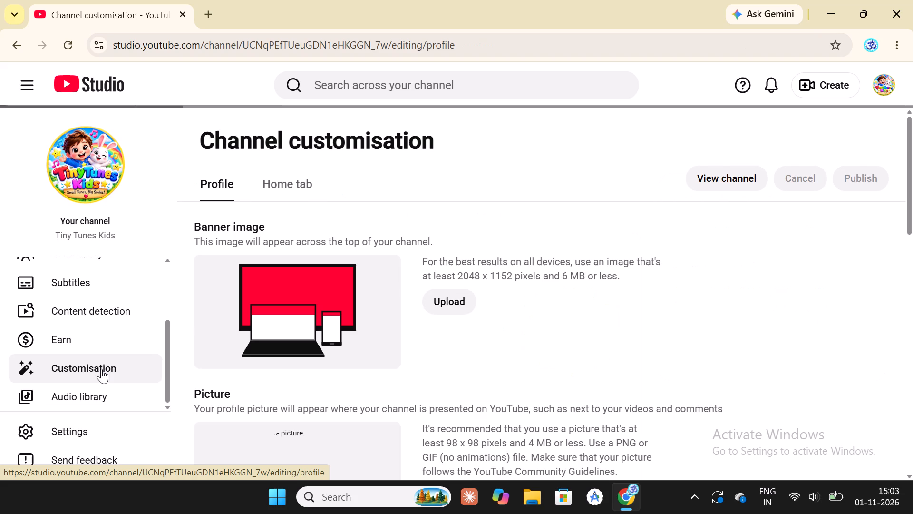
pyautogui.scroll(-1, 101, 369)
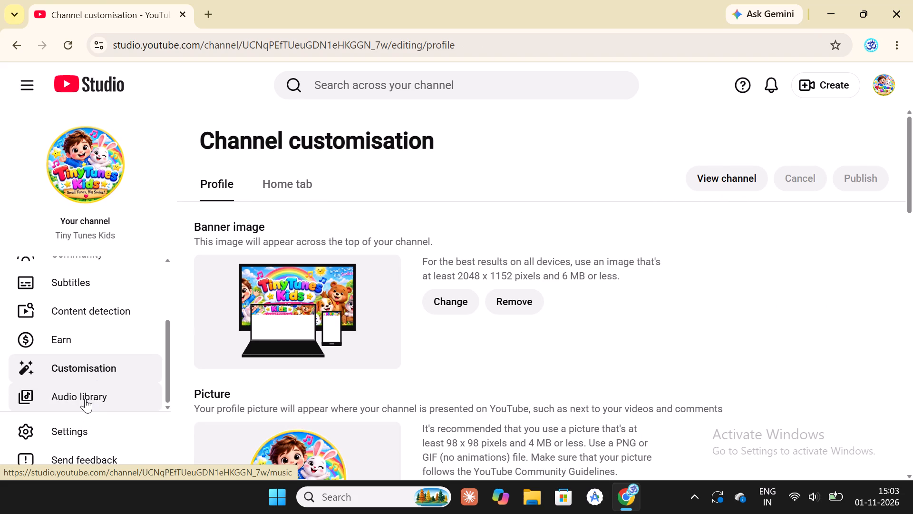
pyautogui.click(85, 398)
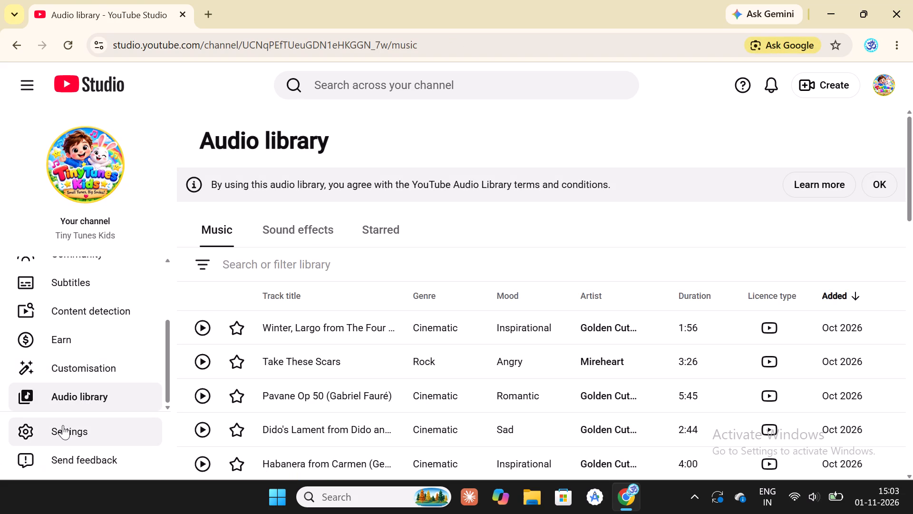
# Examine the channel's basic info settings, including the country of residence and the keywords.
pyautogui.click(63, 425)
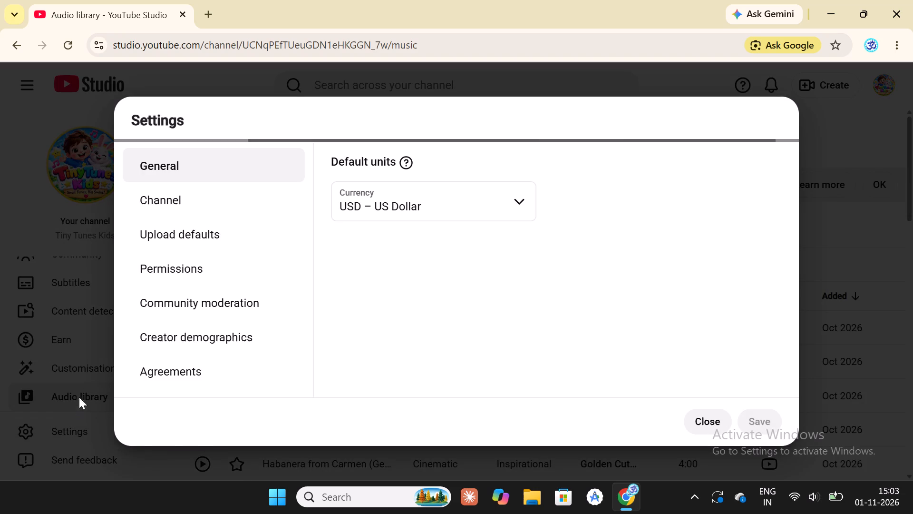
pyautogui.click(214, 191)
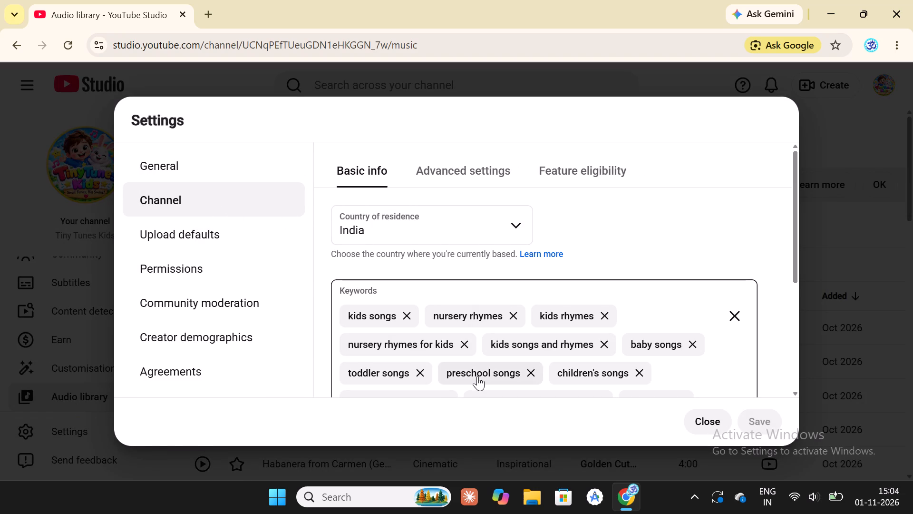
pyautogui.scroll(-8, 477, 376)
pyautogui.scroll(3, 477, 376)
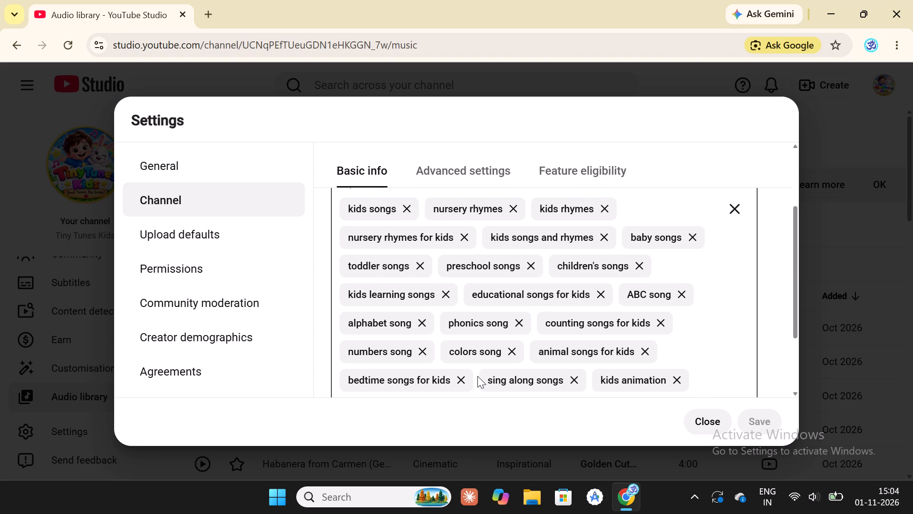
pyautogui.scroll(1, 477, 376)
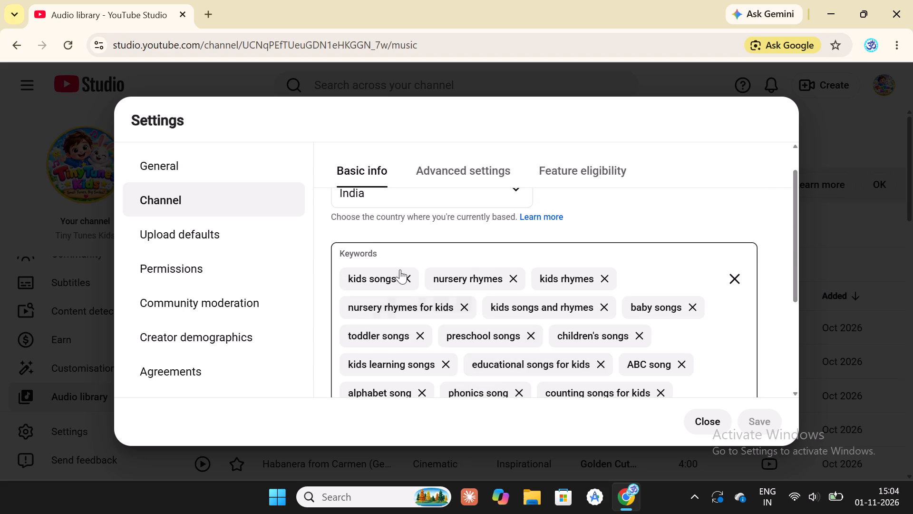
# Examine the basic info upload defaults: title, description, visibility options and tags.
pyautogui.click(243, 239)
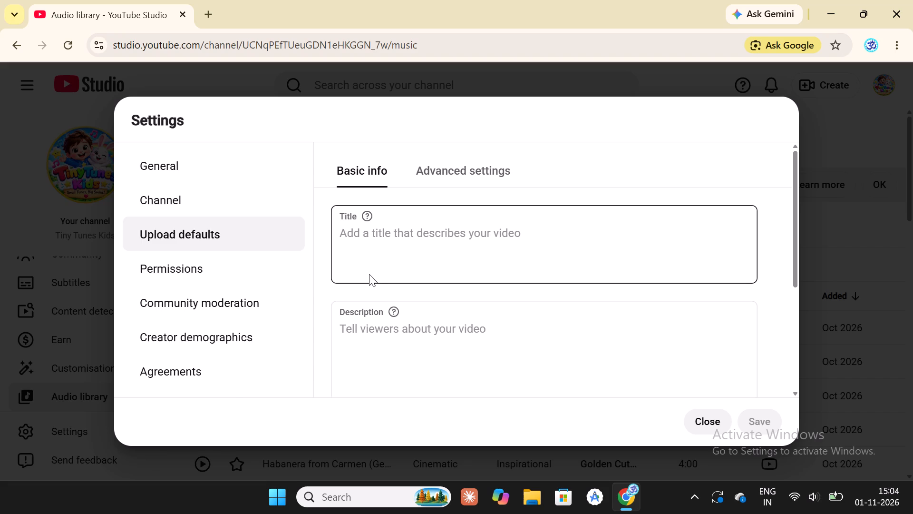
pyautogui.click(418, 256)
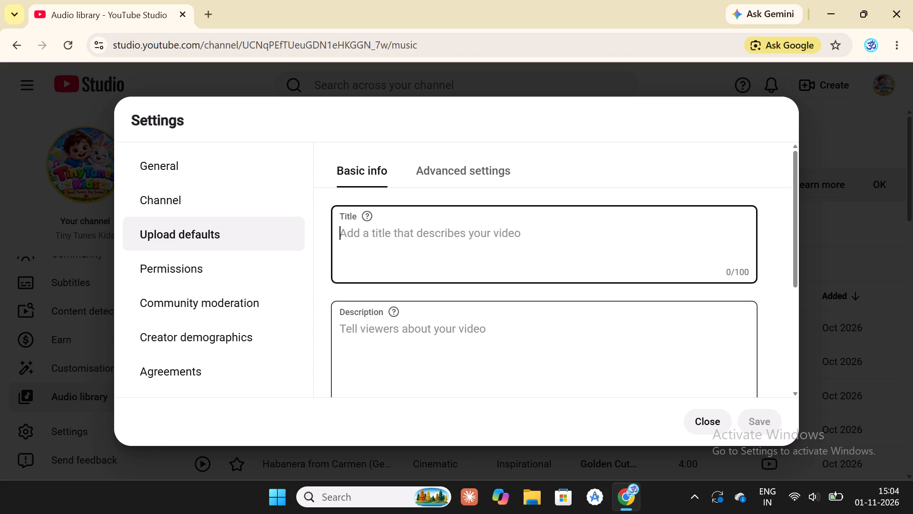
pyautogui.scroll(-3, 488, 339)
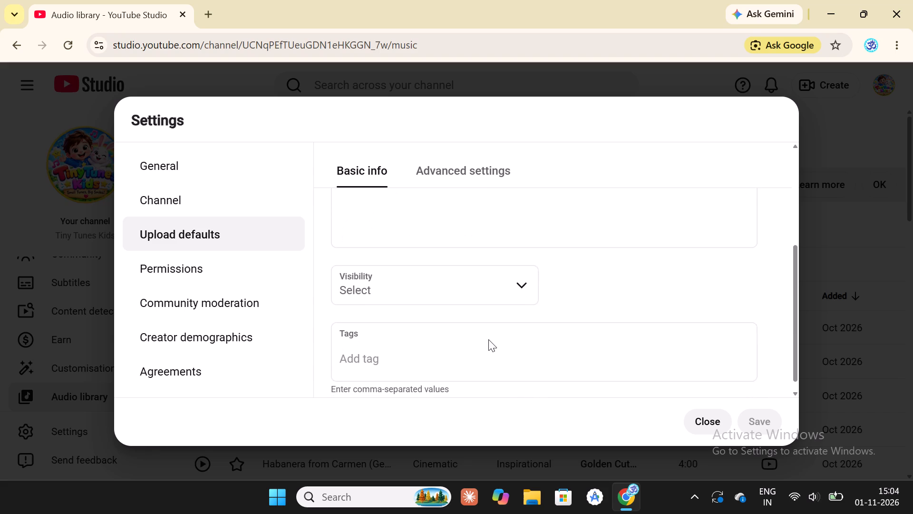
pyautogui.scroll(-2, 488, 339)
pyautogui.click(515, 278)
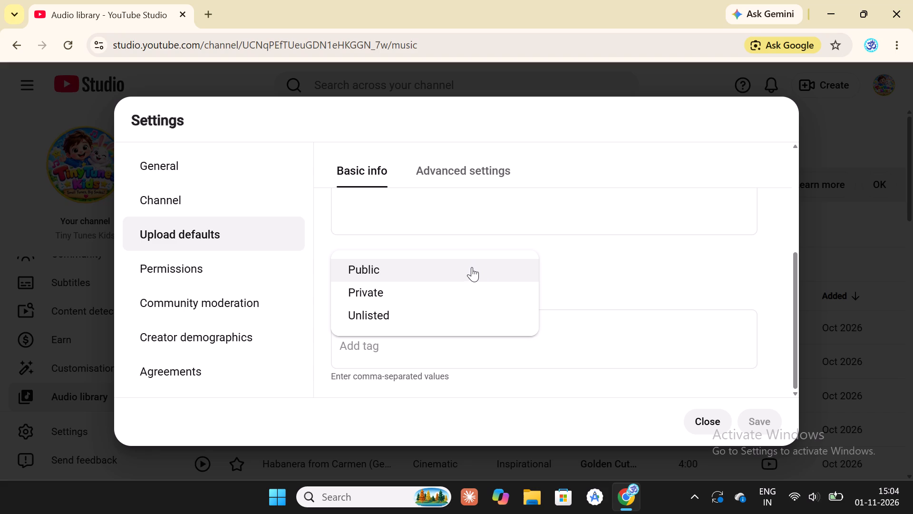
pyautogui.click(578, 277)
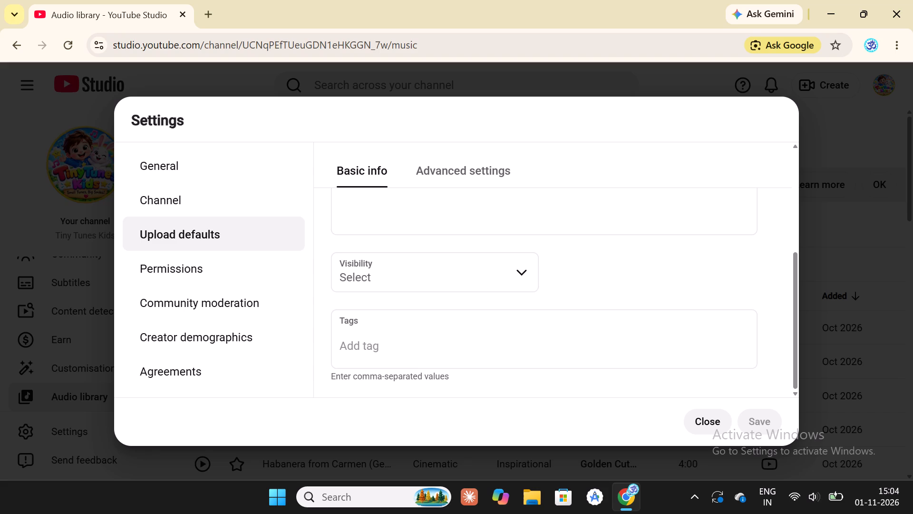
pyautogui.scroll(4, 452, 243)
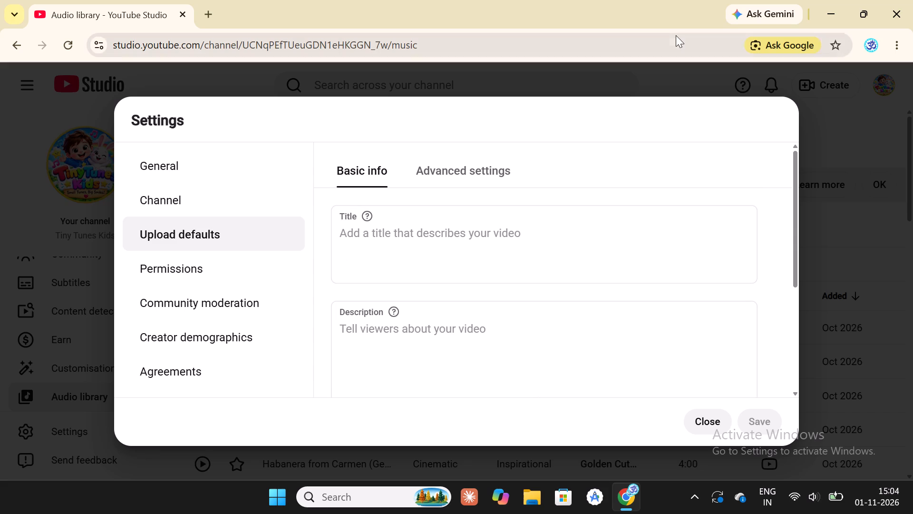
pyautogui.click(205, 13)
pyautogui.click(206, 45)
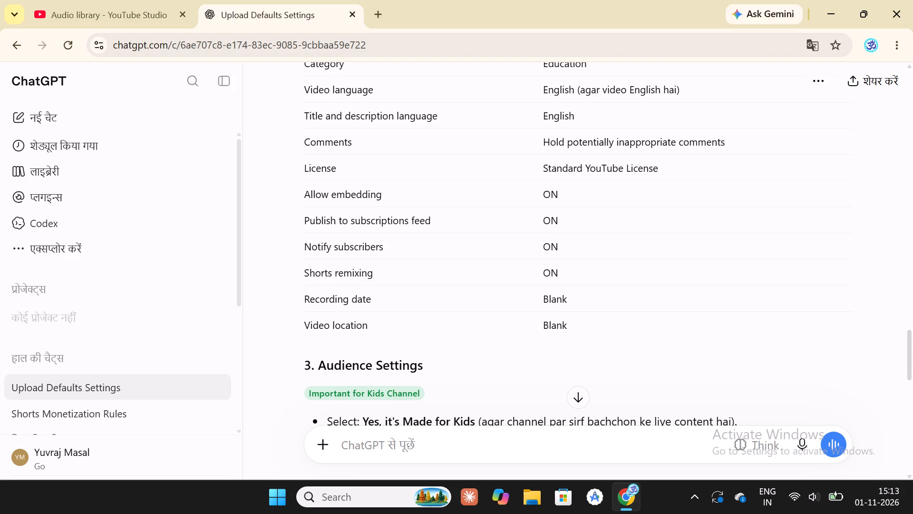
# Return to YouTube Studio and check the default tags and the advanced upload defaults against ChatGPT's recommendations.
pyautogui.click(104, 4)
pyautogui.scroll(-5, 496, 275)
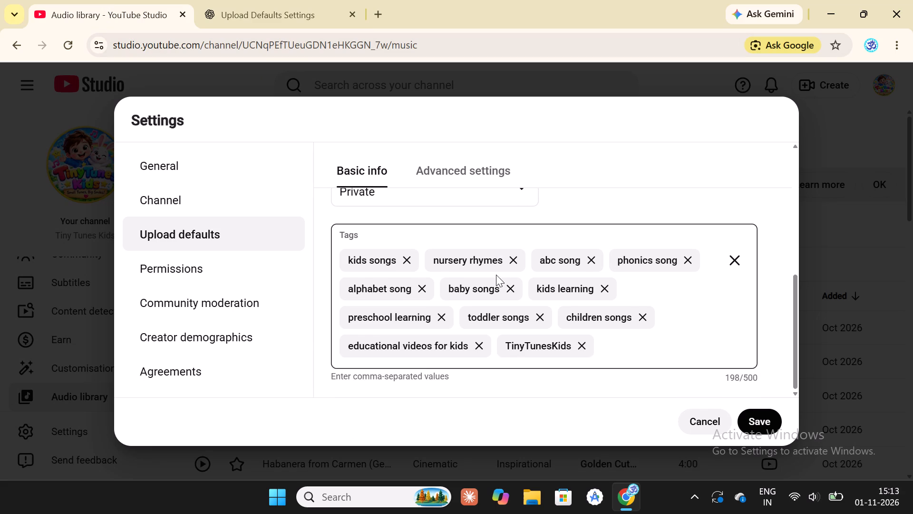
pyautogui.click(466, 168)
pyautogui.scroll(-1, 495, 296)
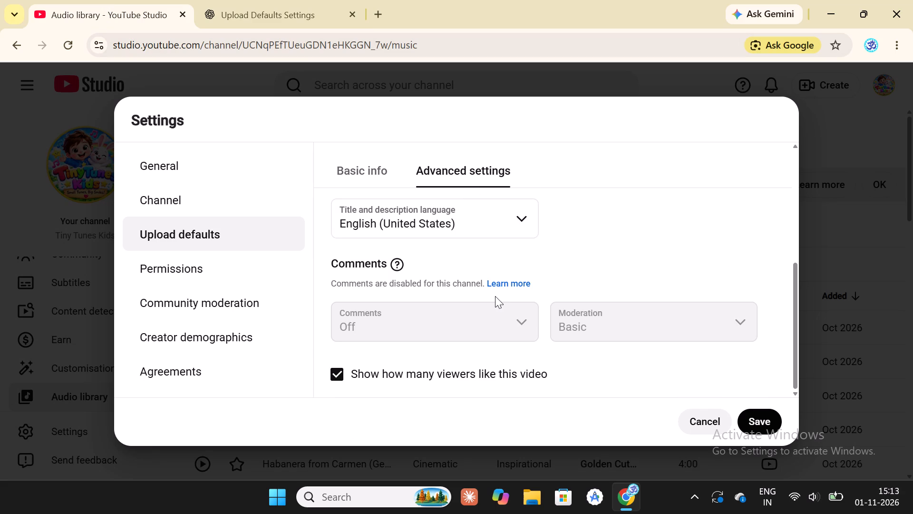
pyautogui.scroll(-1, 495, 296)
pyautogui.scroll(5, 595, 242)
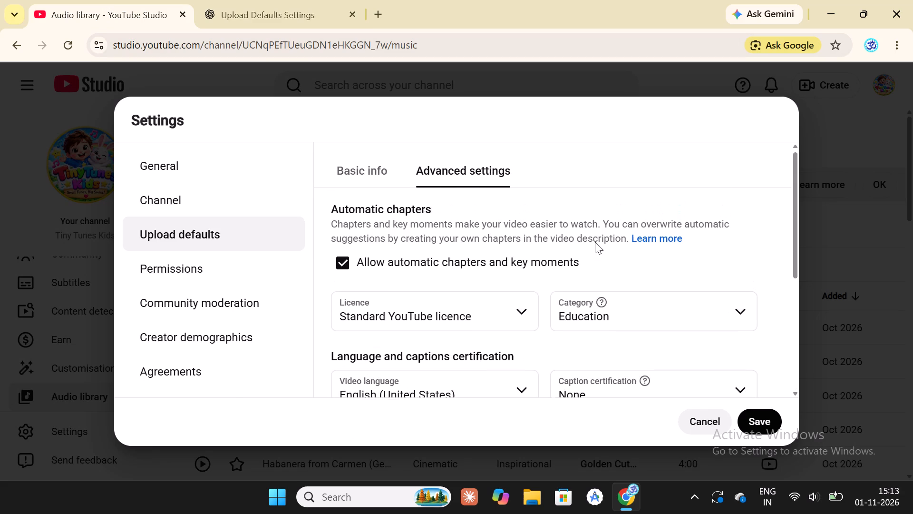
pyautogui.scroll(3, 595, 242)
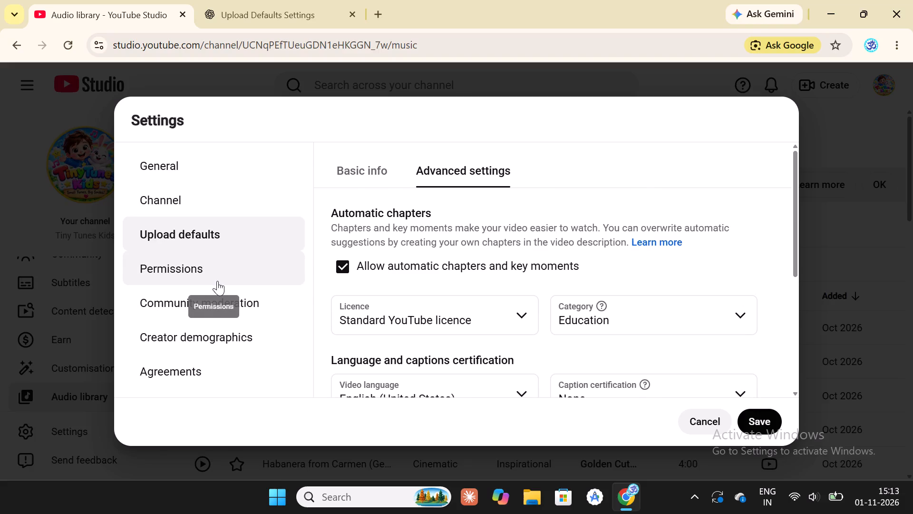
# Review the channel's community moderation settings: content controls, user management and channel guidelines.
pyautogui.click(217, 281)
pyautogui.click(230, 310)
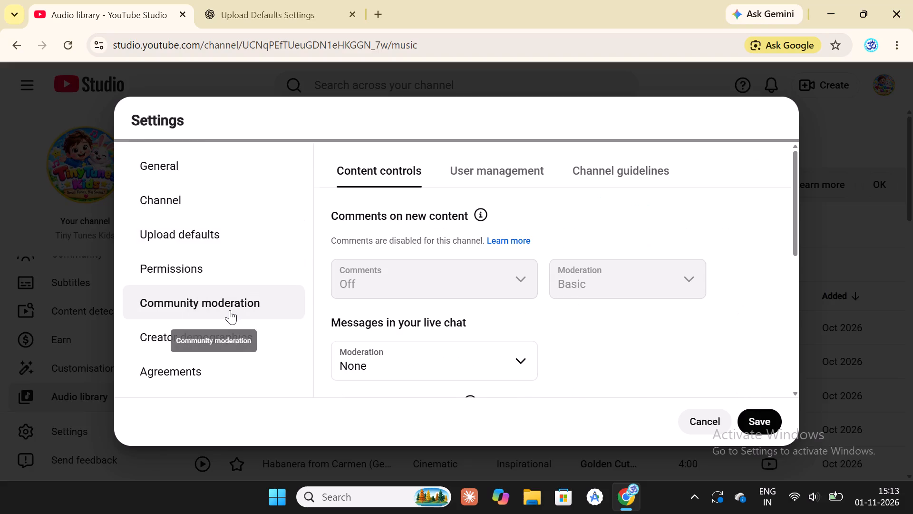
pyautogui.scroll(-1, 382, 329)
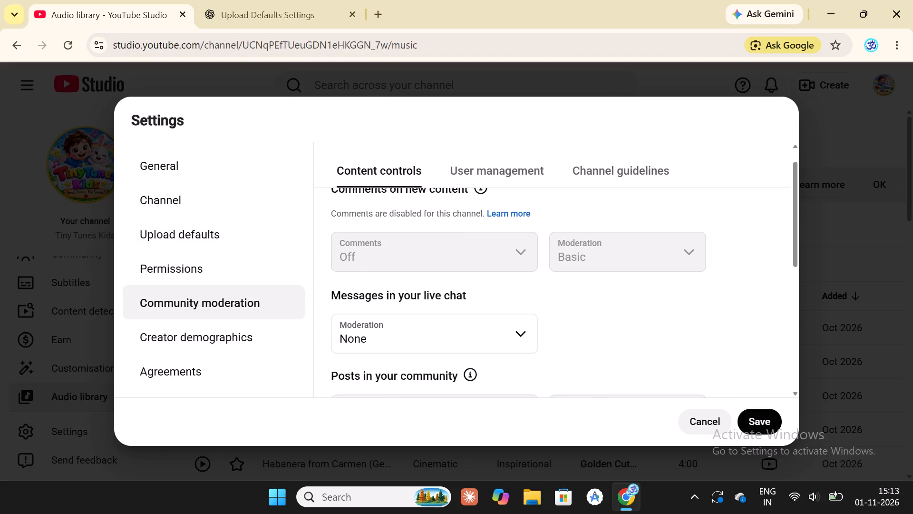
pyautogui.scroll(-2, 382, 329)
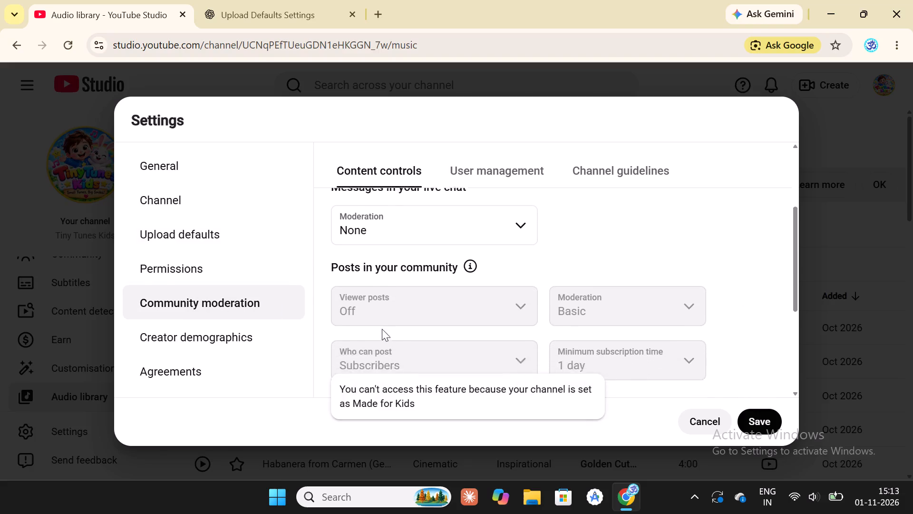
pyautogui.scroll(3, 382, 329)
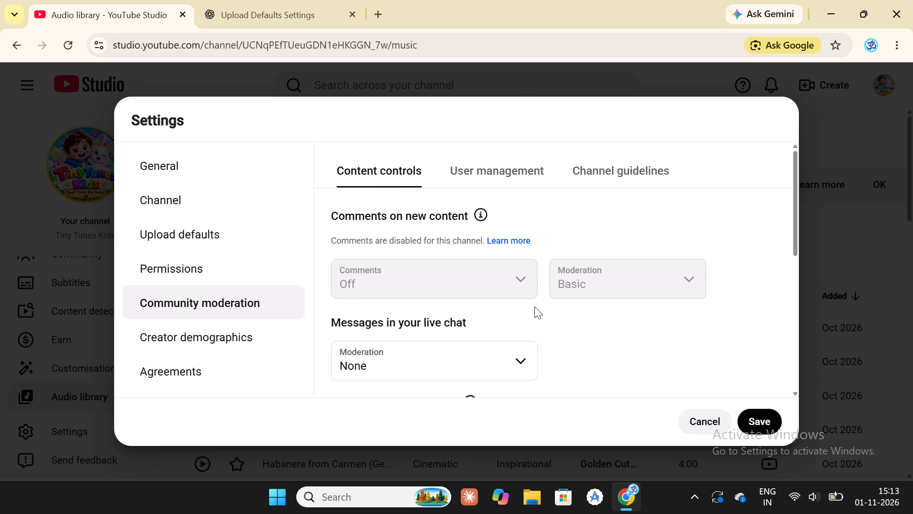
pyautogui.click(509, 170)
pyautogui.scroll(-1, 557, 230)
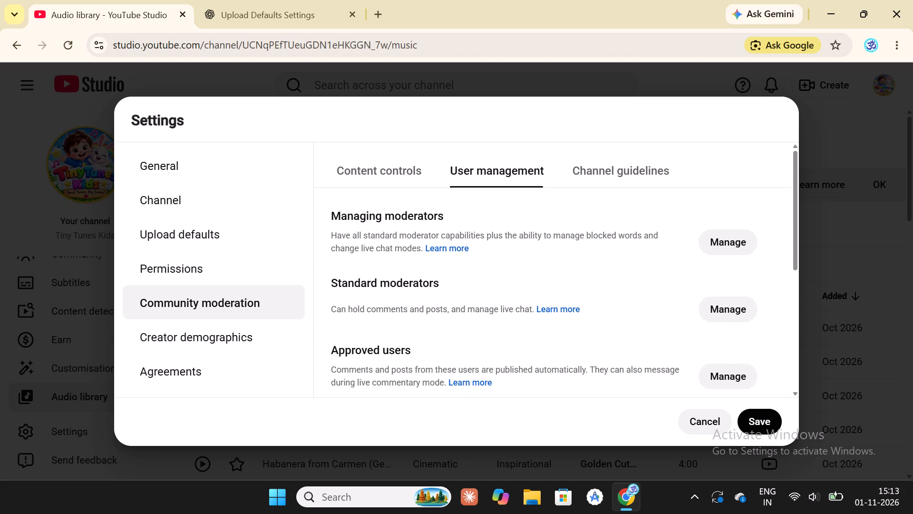
pyautogui.scroll(-6, 557, 230)
pyautogui.scroll(5, 557, 230)
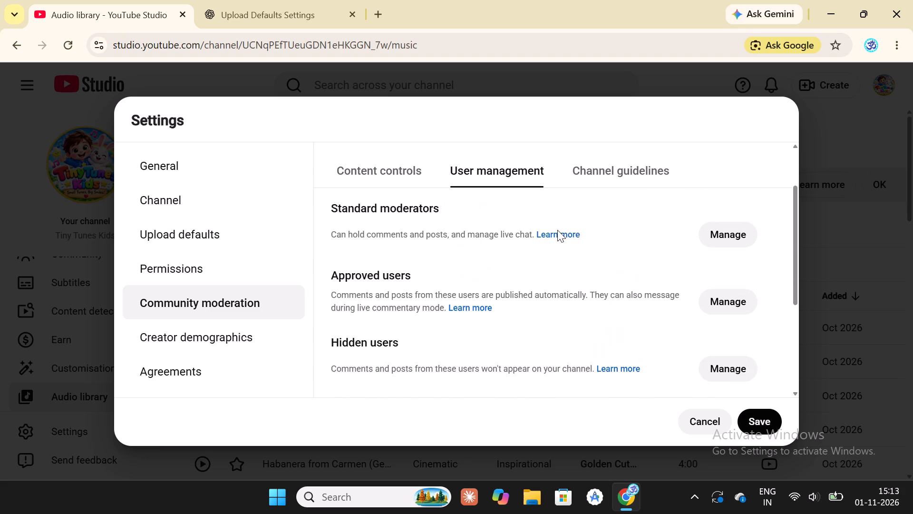
pyautogui.scroll(1, 557, 230)
pyautogui.scroll(-5, 557, 230)
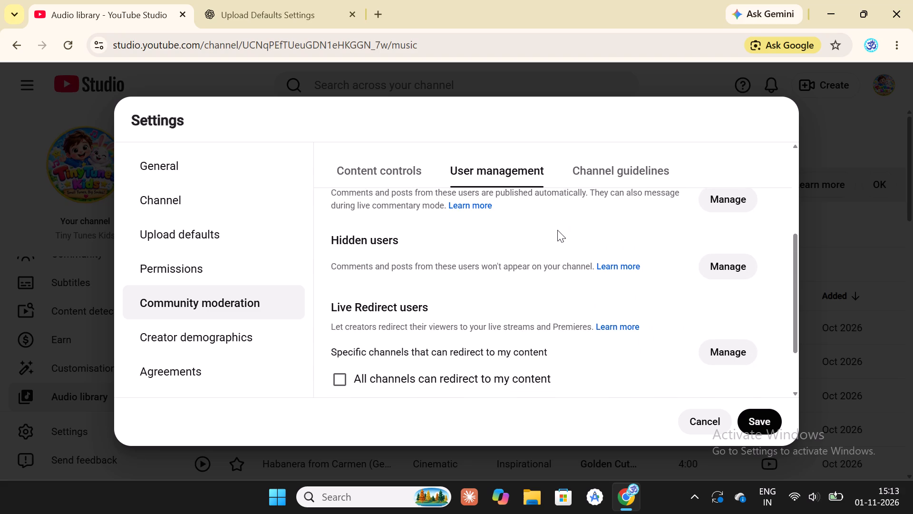
pyautogui.scroll(-1, 557, 230)
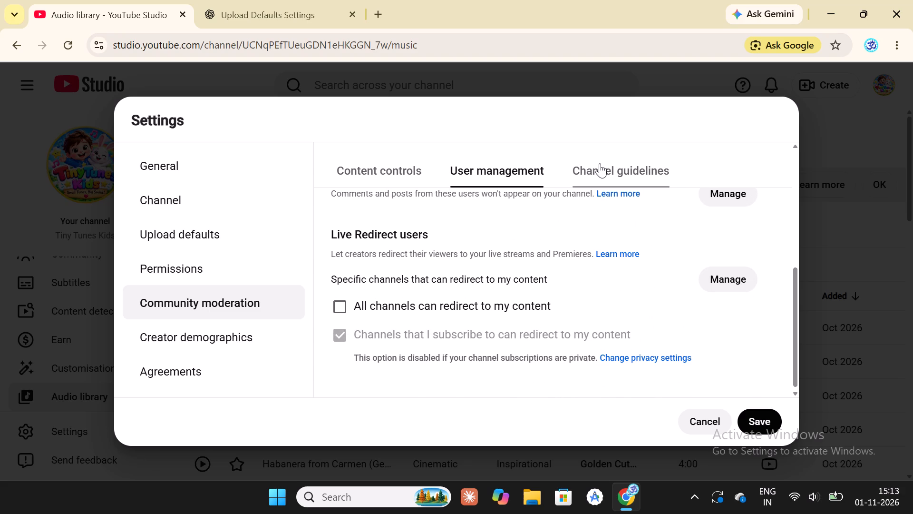
pyautogui.click(600, 163)
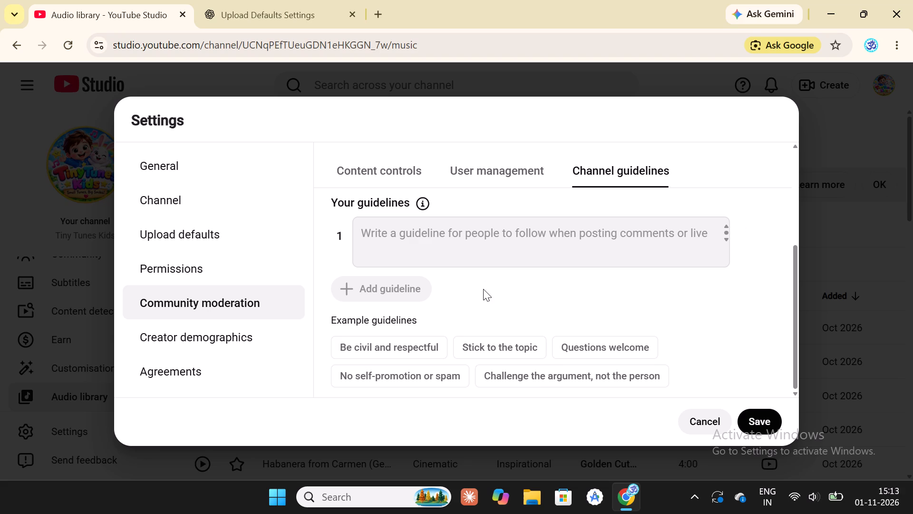
pyautogui.scroll(-3, 483, 289)
pyautogui.click(363, 155)
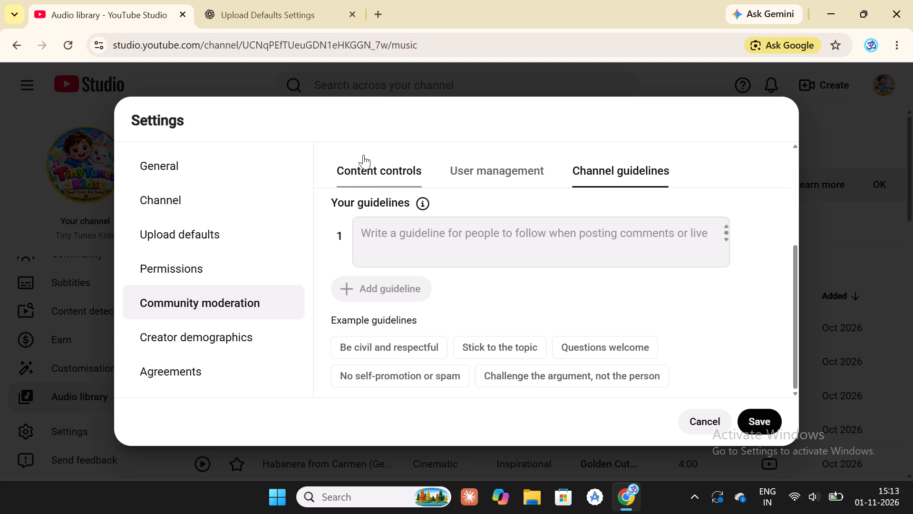
# Look through the creator demographics, agreements and permissions settings, and return to the basic info of the upload defaults.
pyautogui.click(224, 344)
pyautogui.scroll(-3, 374, 336)
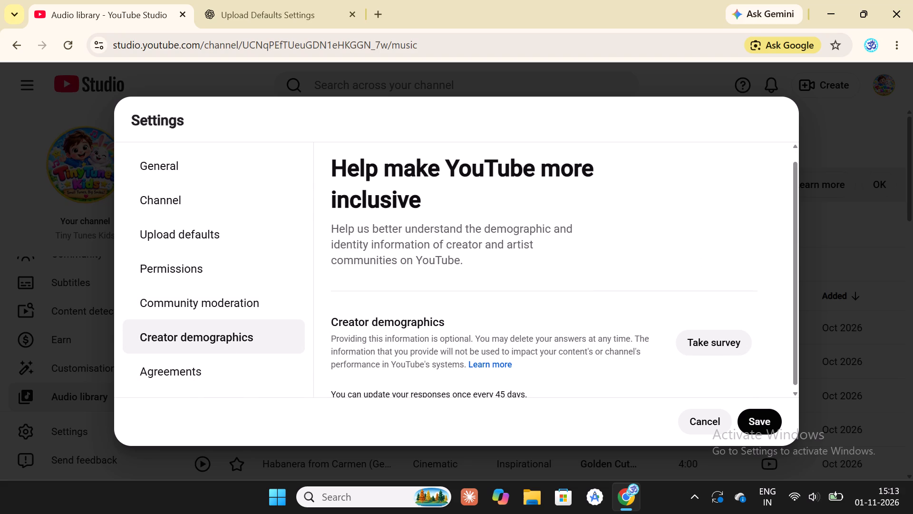
pyautogui.scroll(-2, 374, 336)
pyautogui.click(206, 375)
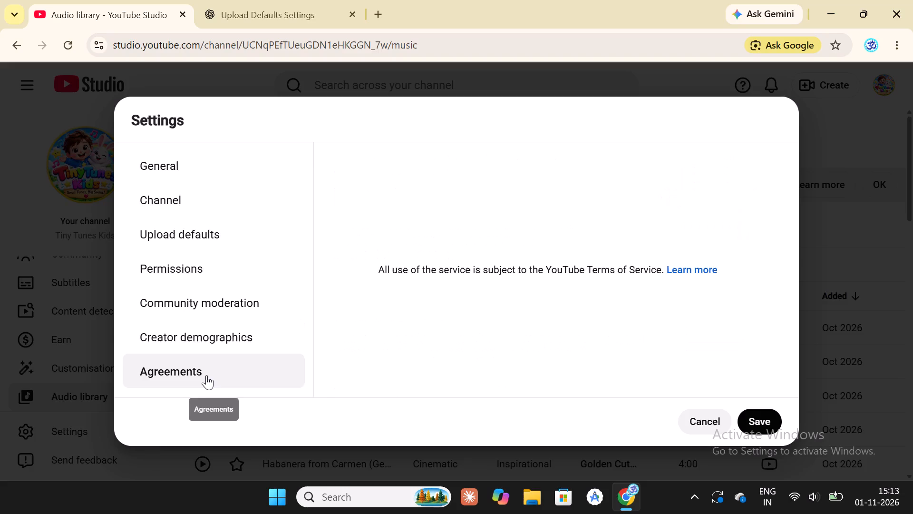
pyautogui.click(200, 297)
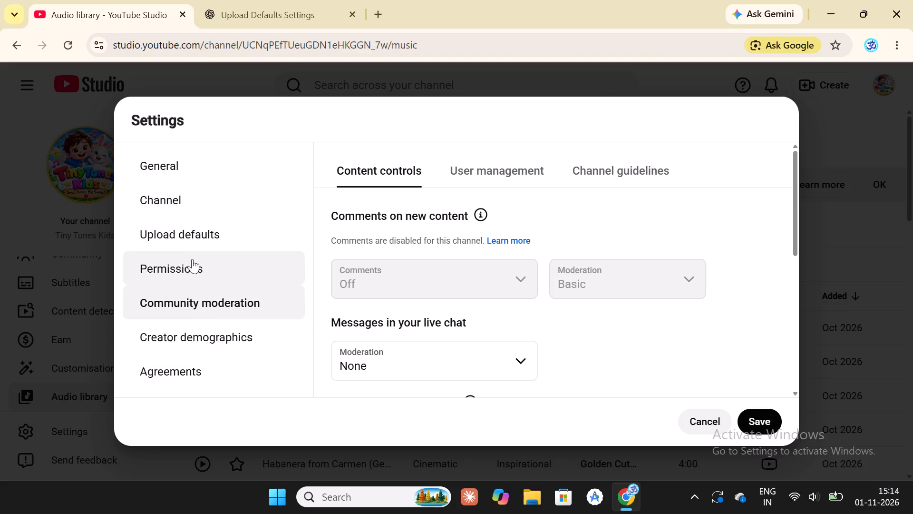
pyautogui.click(192, 257)
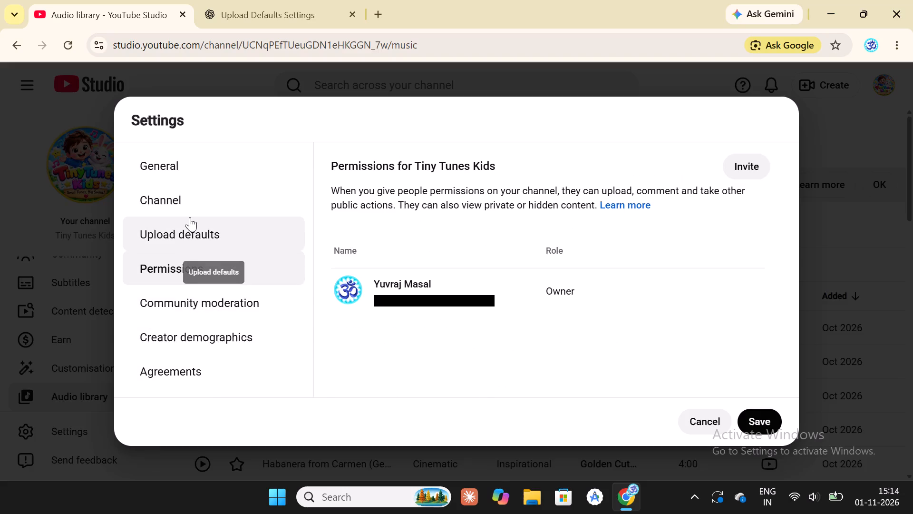
pyautogui.click(190, 217)
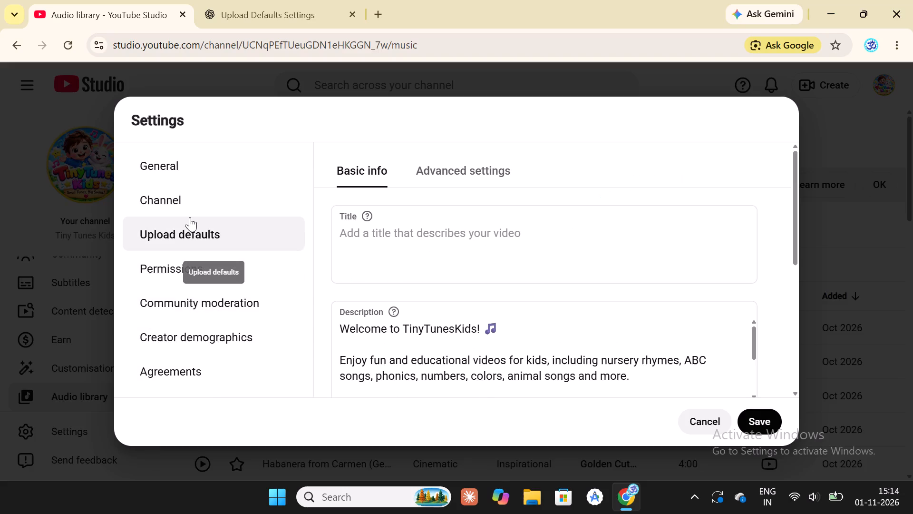
pyautogui.scroll(-3, 432, 247)
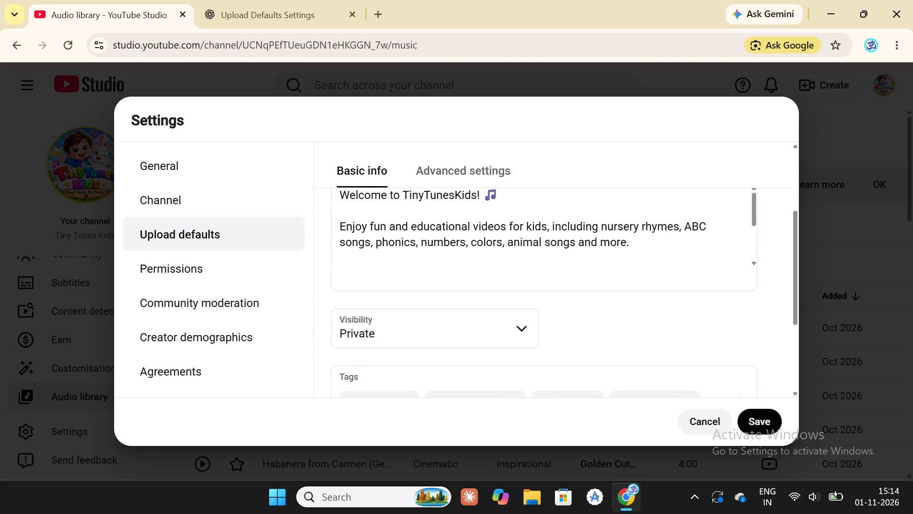
# Review the default description, visibility and tags in the basic info of the upload defaults.
pyautogui.scroll(-3, 432, 247)
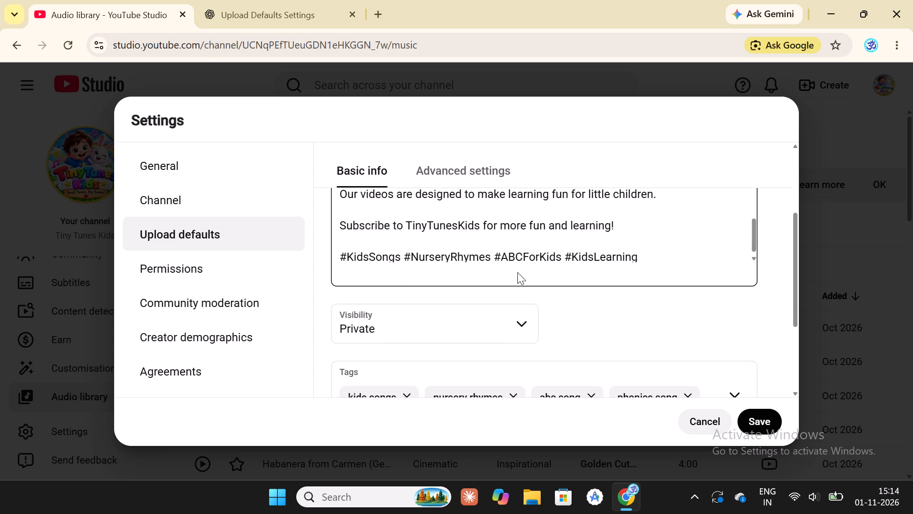
pyautogui.scroll(-3, 577, 316)
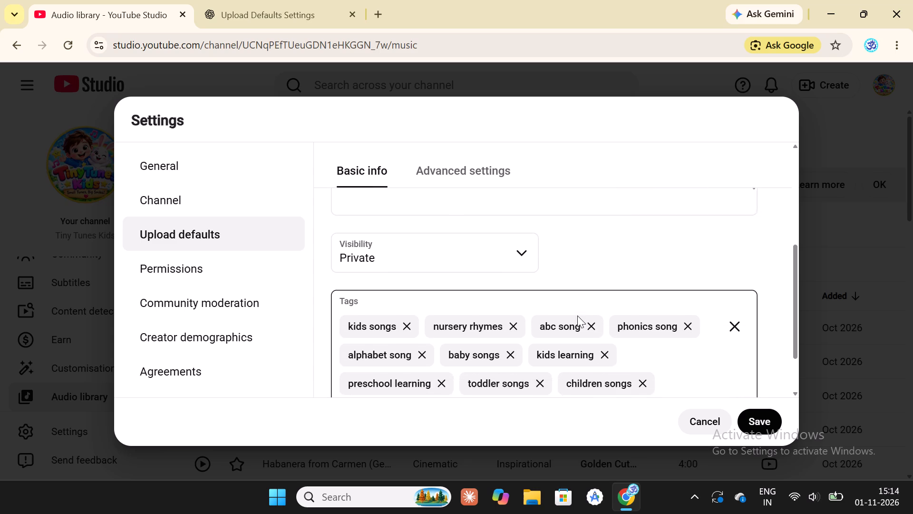
pyautogui.scroll(-1, 577, 316)
pyautogui.scroll(1, 577, 316)
pyautogui.hscroll(2, 577, 316)
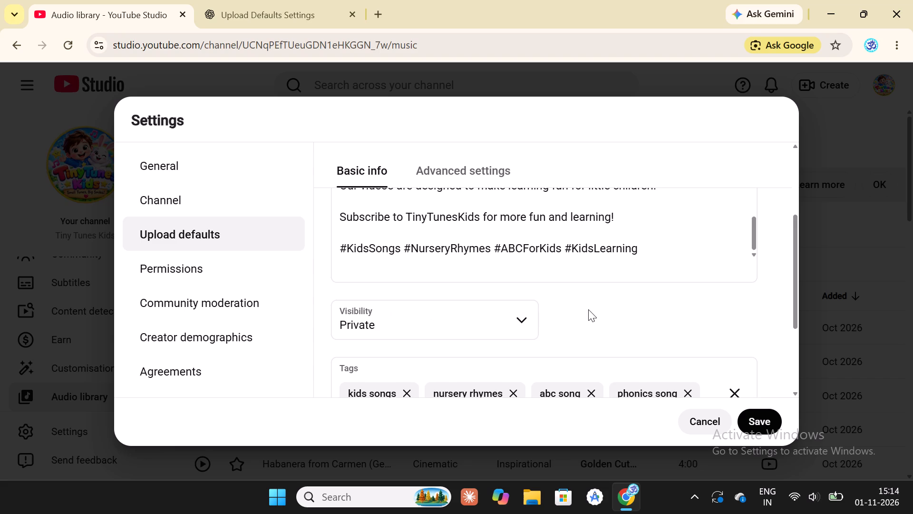
pyautogui.scroll(-2, 588, 309)
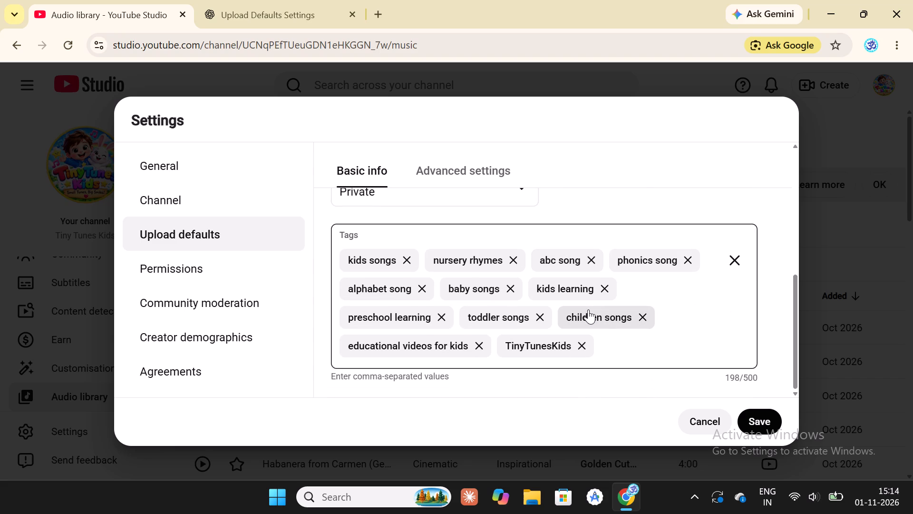
pyautogui.scroll(-1, 588, 309)
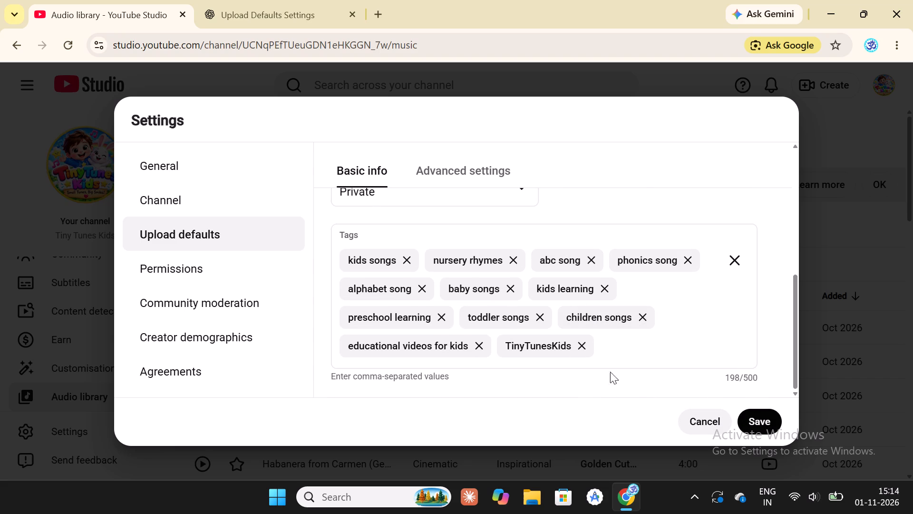
pyautogui.scroll(-2, 663, 312)
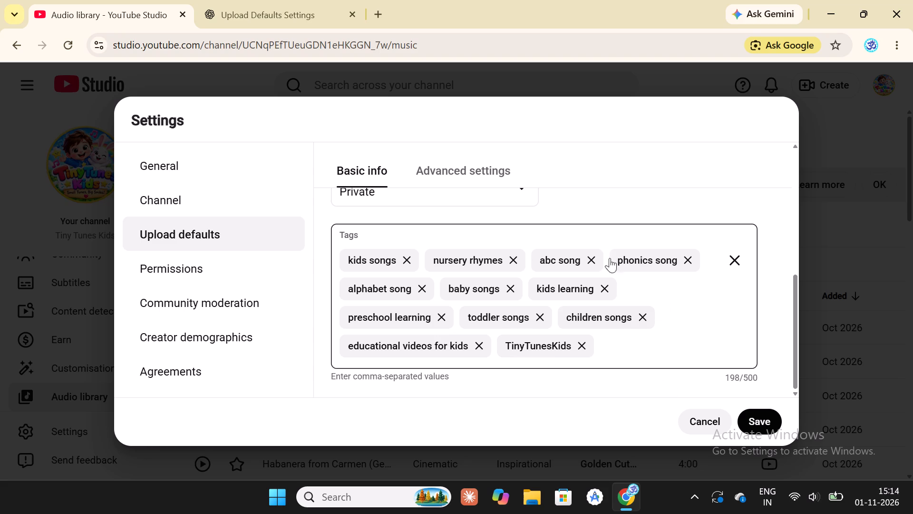
# Recheck the advanced upload defaults, including the caption certification options, and save the channel settings.
pyautogui.click(448, 167)
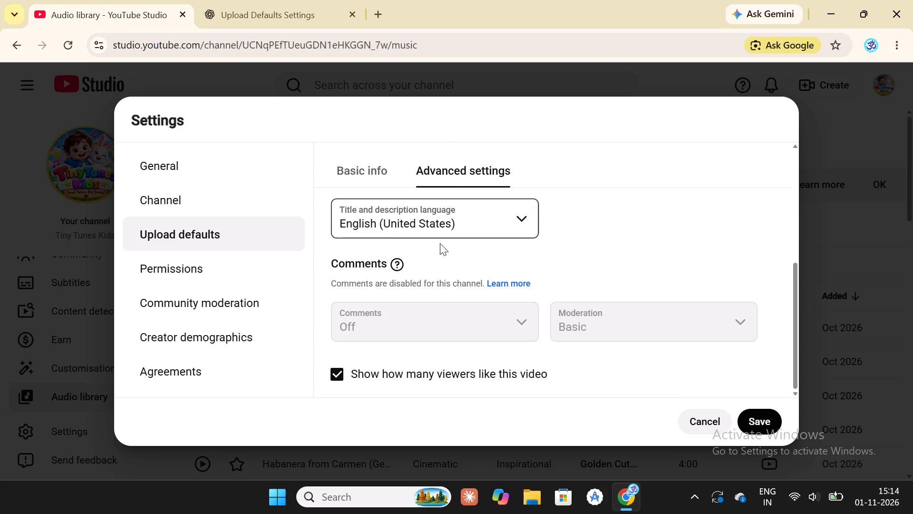
pyautogui.scroll(-1, 438, 287)
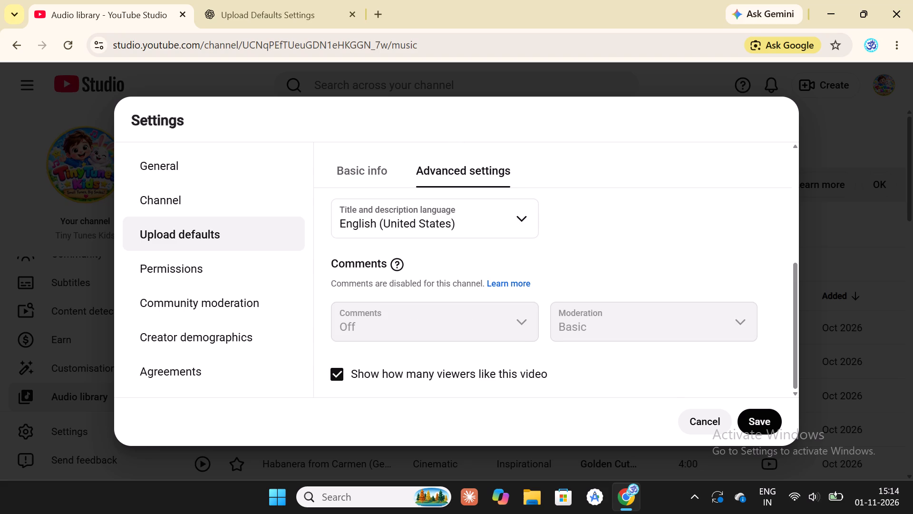
pyautogui.scroll(-1, 438, 287)
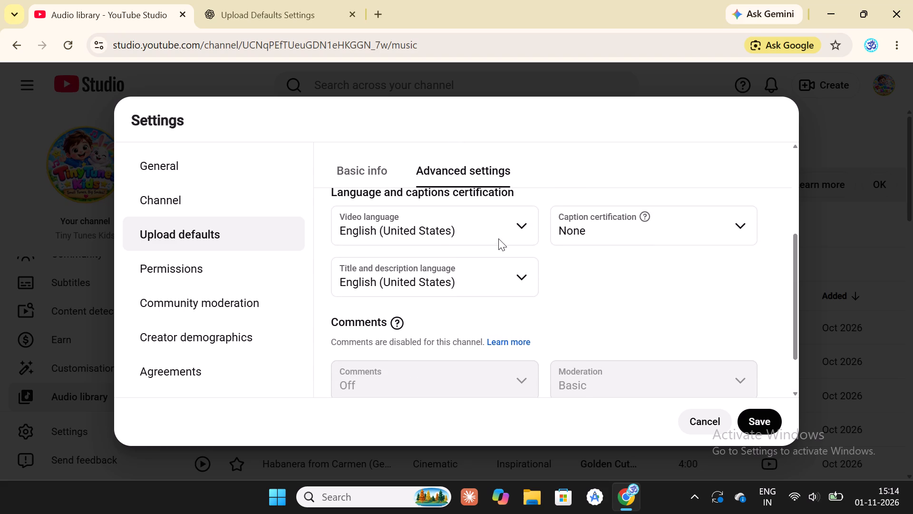
pyautogui.scroll(2, 498, 238)
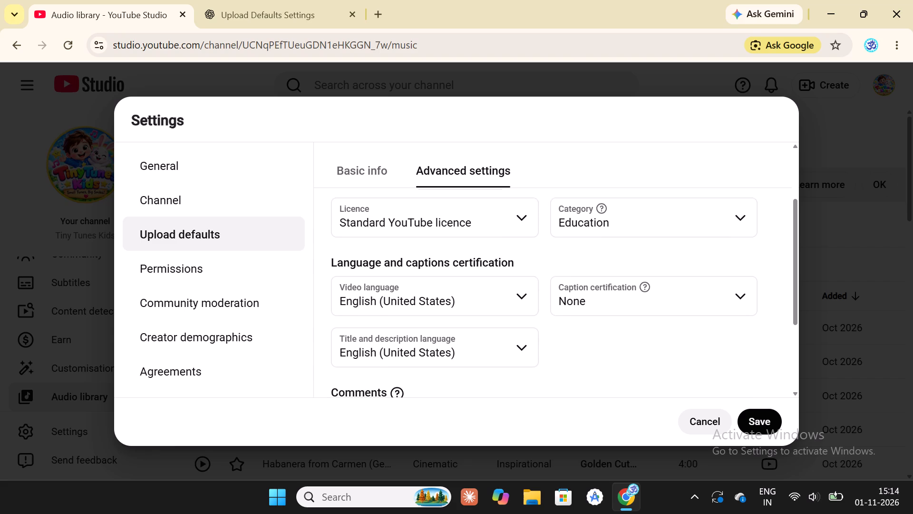
pyautogui.scroll(1, 498, 238)
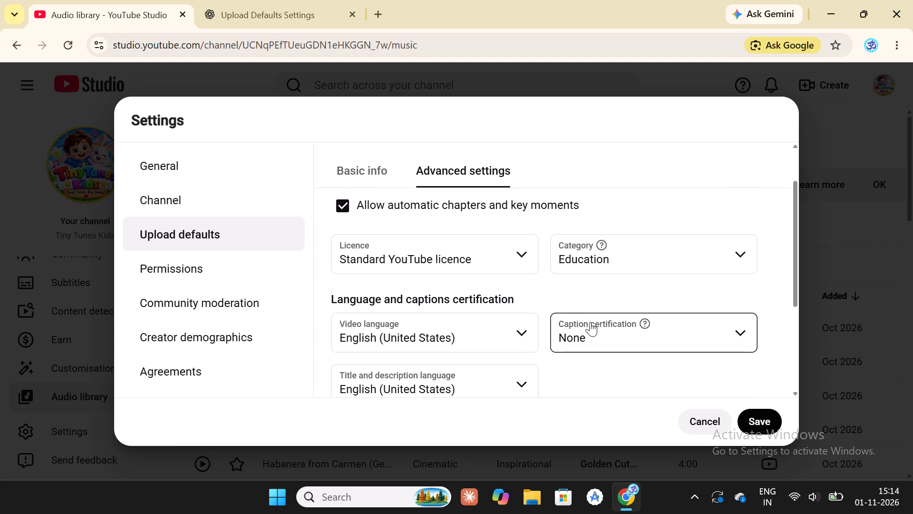
pyautogui.click(741, 333)
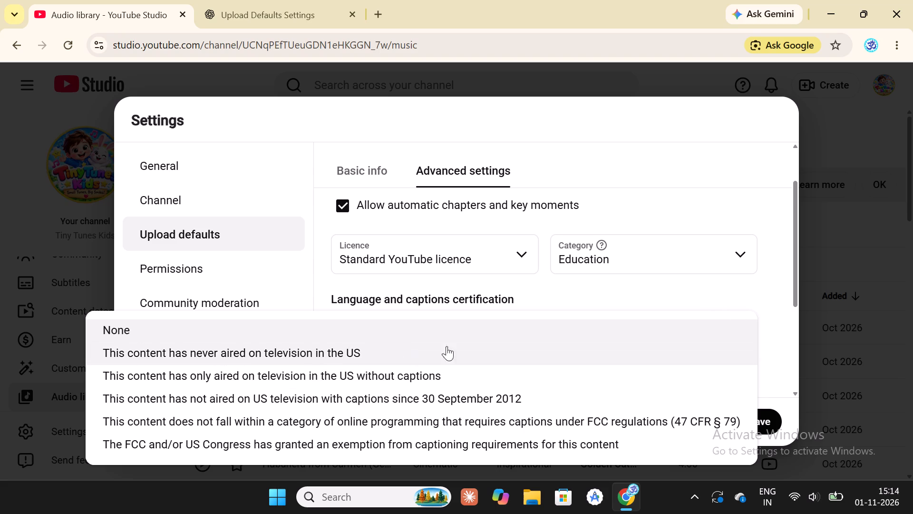
pyautogui.click(728, 297)
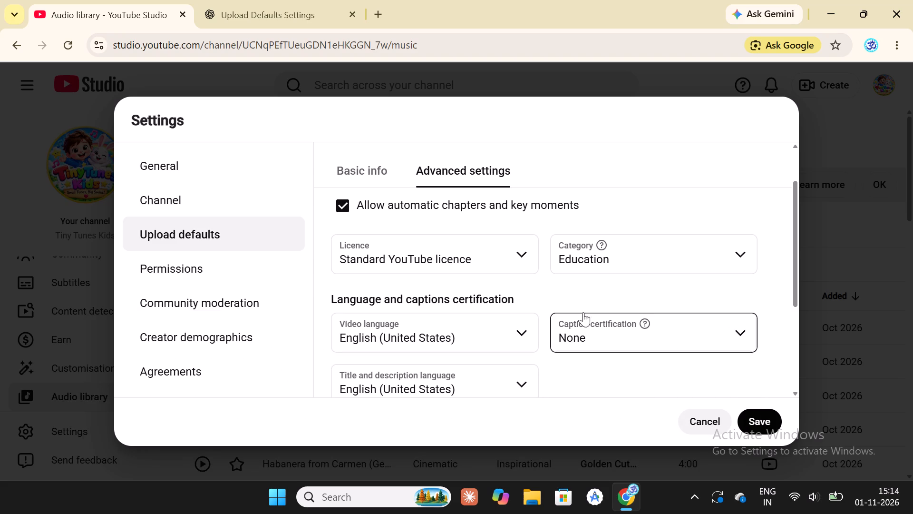
pyautogui.click(764, 418)
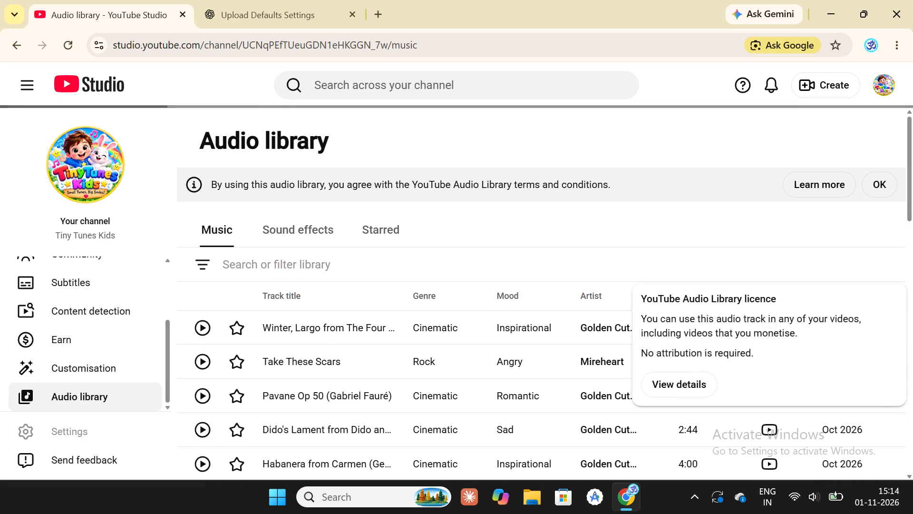
pyautogui.click(238, 24)
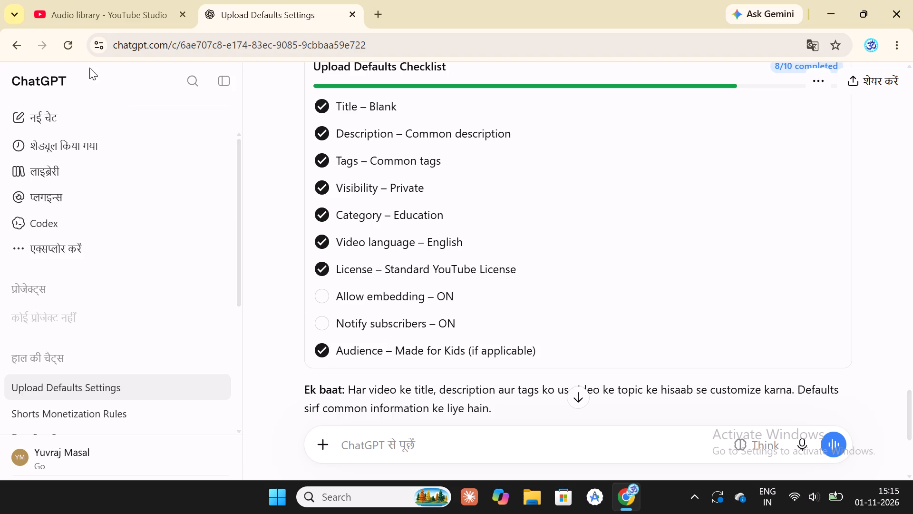
# Return to YouTube Studio and look through the channel's Content detection and Community pages.
pyautogui.click(114, 5)
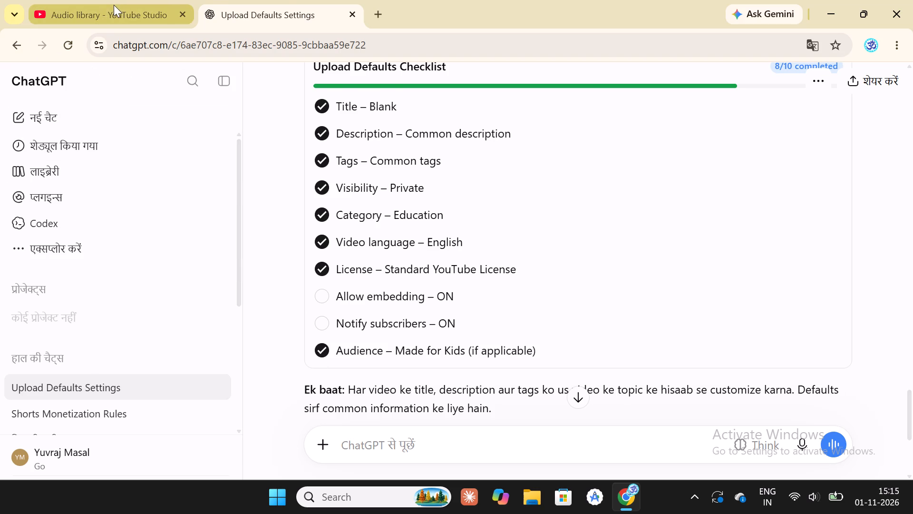
pyautogui.scroll(-1, 127, 399)
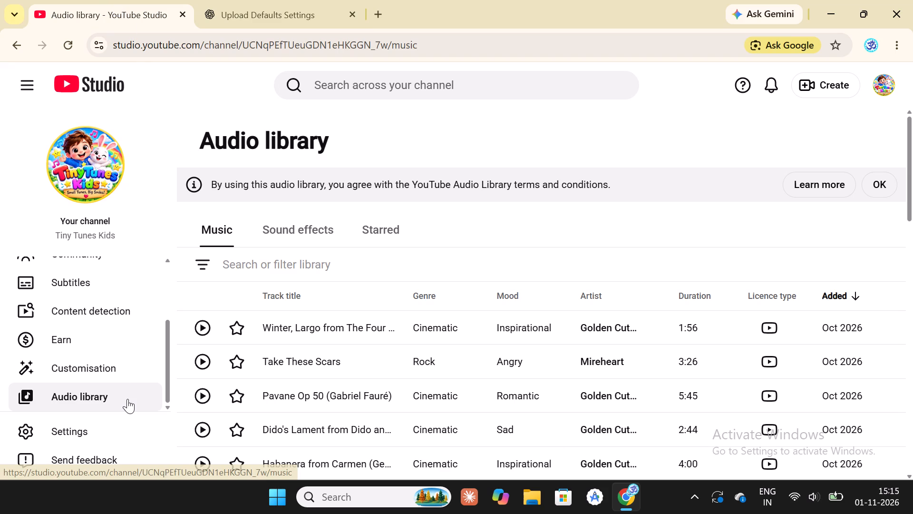
pyautogui.scroll(-1, 127, 399)
pyautogui.click(99, 315)
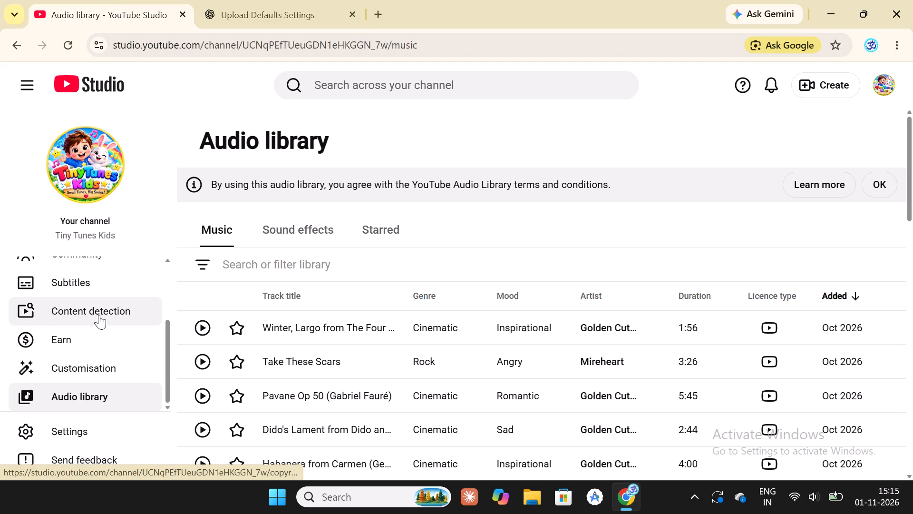
pyautogui.scroll(1, 99, 315)
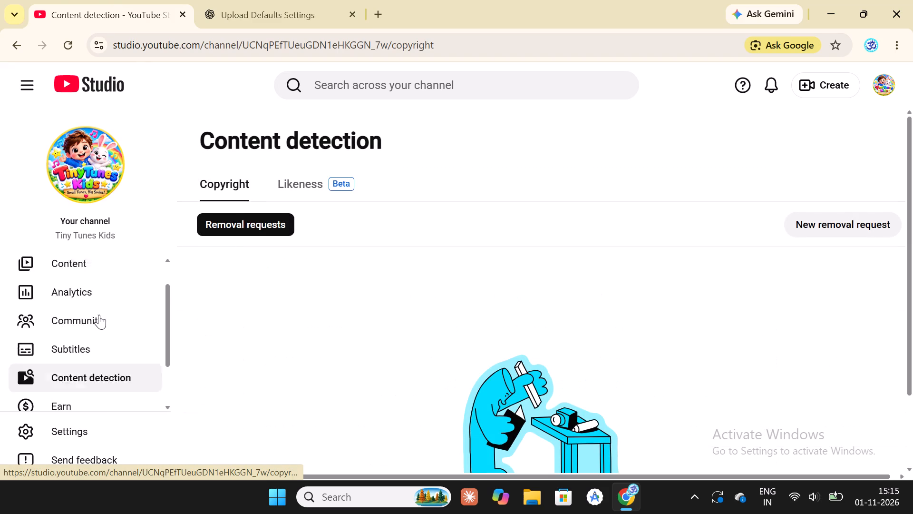
pyautogui.scroll(1, 99, 315)
pyautogui.click(92, 348)
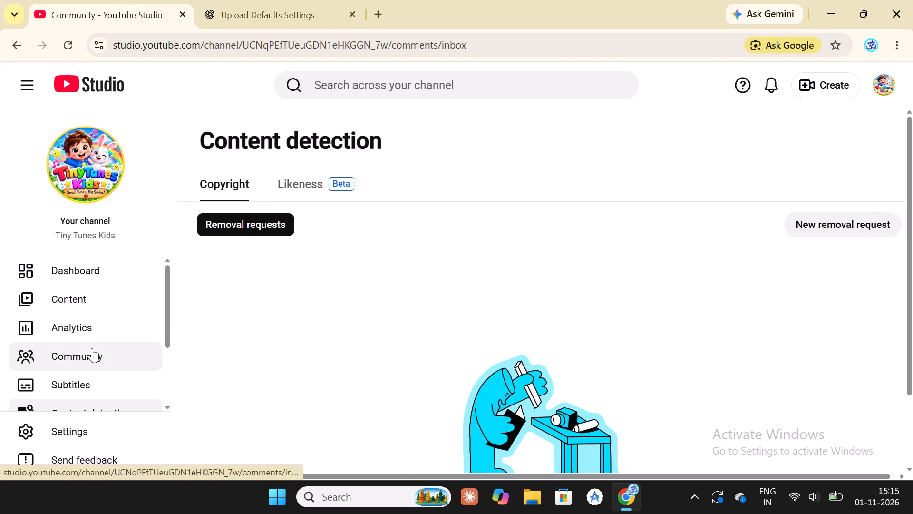
# Look through the channel's Analytics, Content and Dashboard pages in YouTube Studio.
pyautogui.click(86, 319)
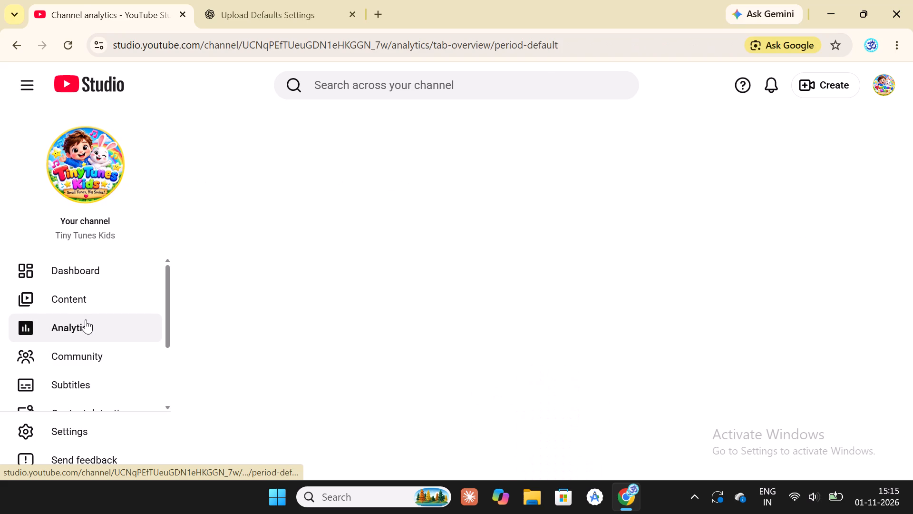
pyautogui.click(83, 305)
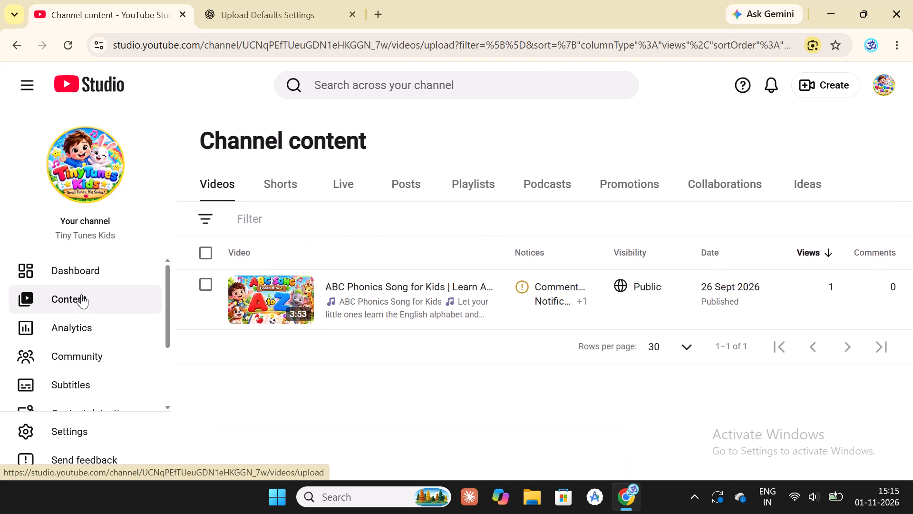
pyautogui.click(80, 283)
pyautogui.scroll(-2, 80, 283)
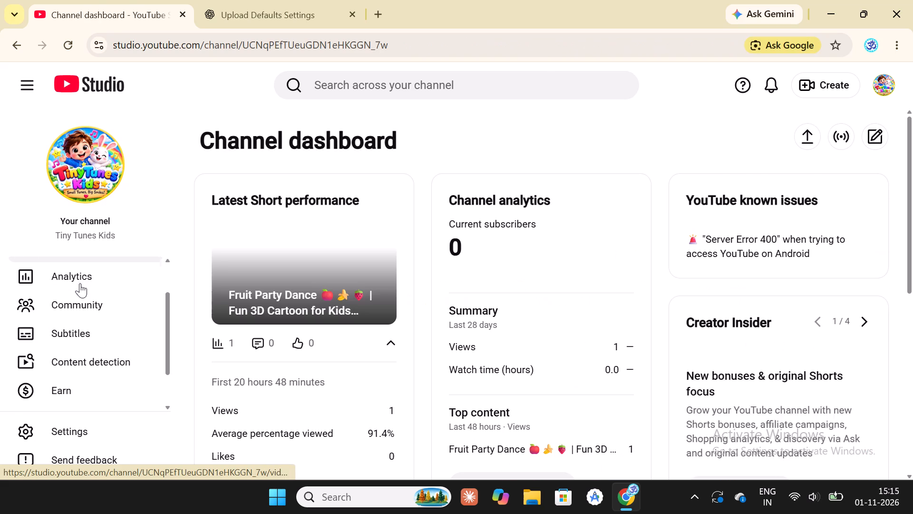
pyautogui.scroll(-5, 80, 283)
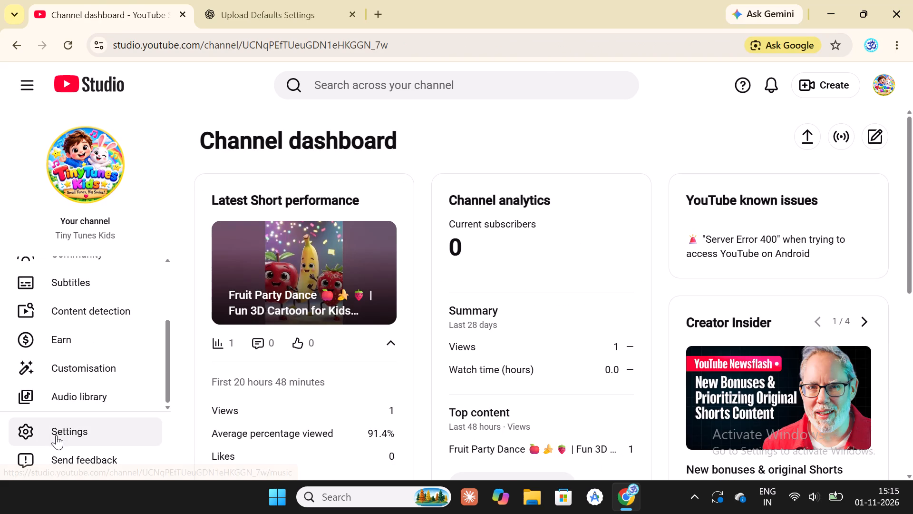
# Review the channel's advanced settings, from audience and automatic captions through clips, video quality enhancements and third-party training.
pyautogui.click(56, 433)
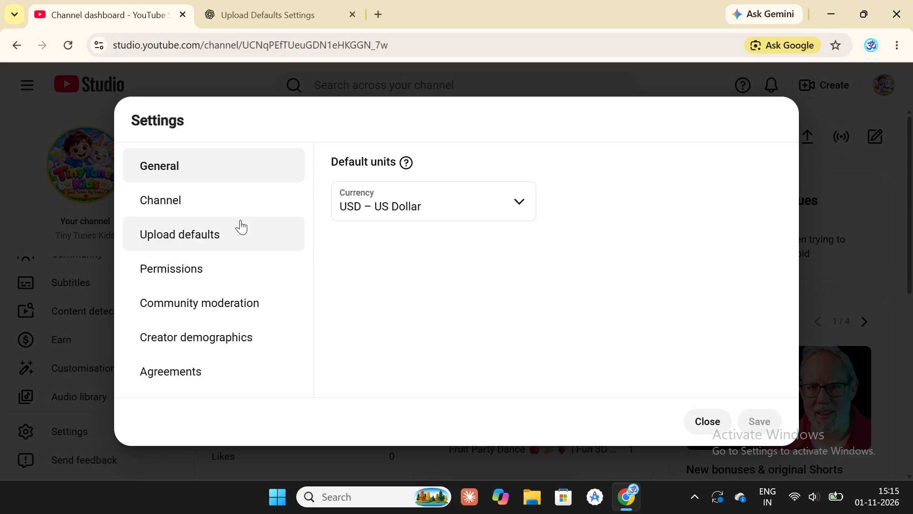
pyautogui.click(230, 203)
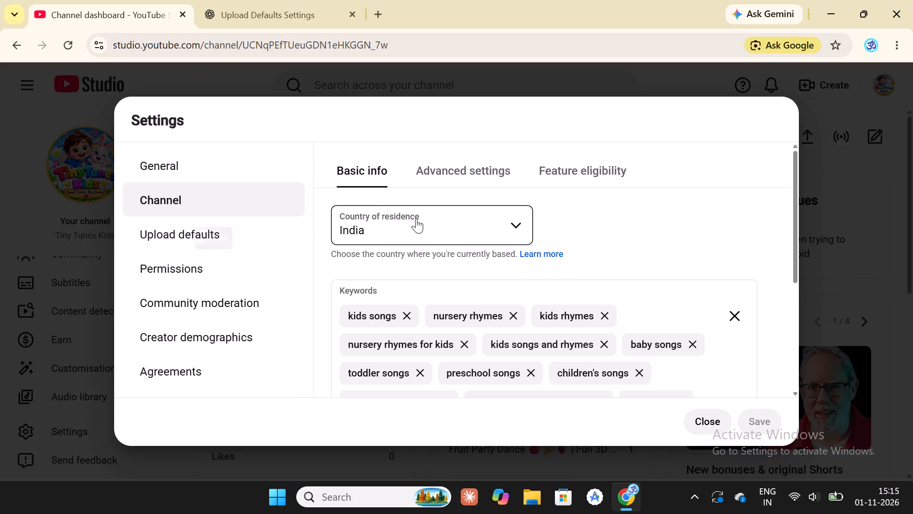
pyautogui.click(489, 178)
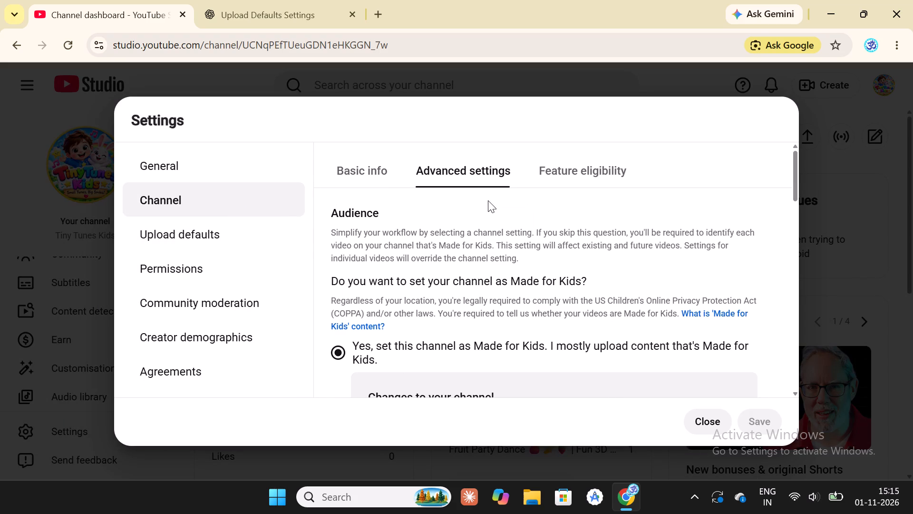
pyautogui.scroll(1, 479, 254)
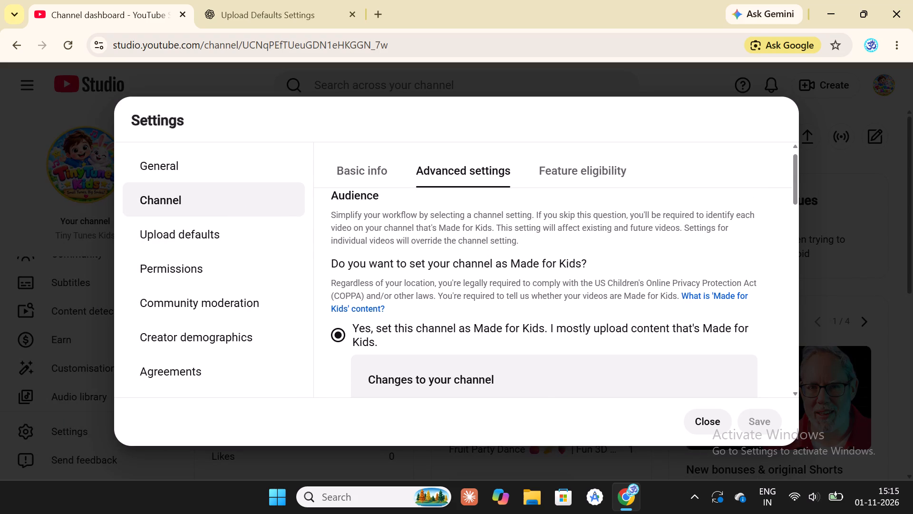
pyautogui.scroll(1, 479, 254)
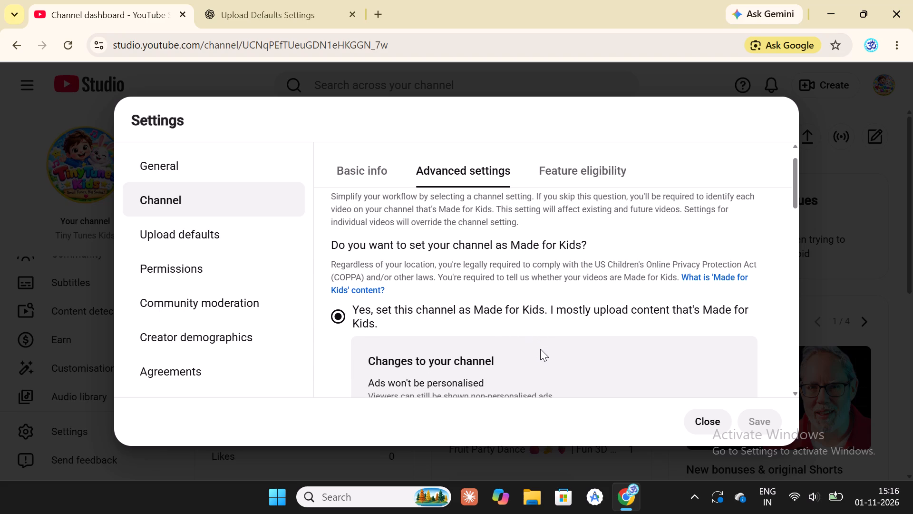
pyautogui.scroll(-2, 538, 324)
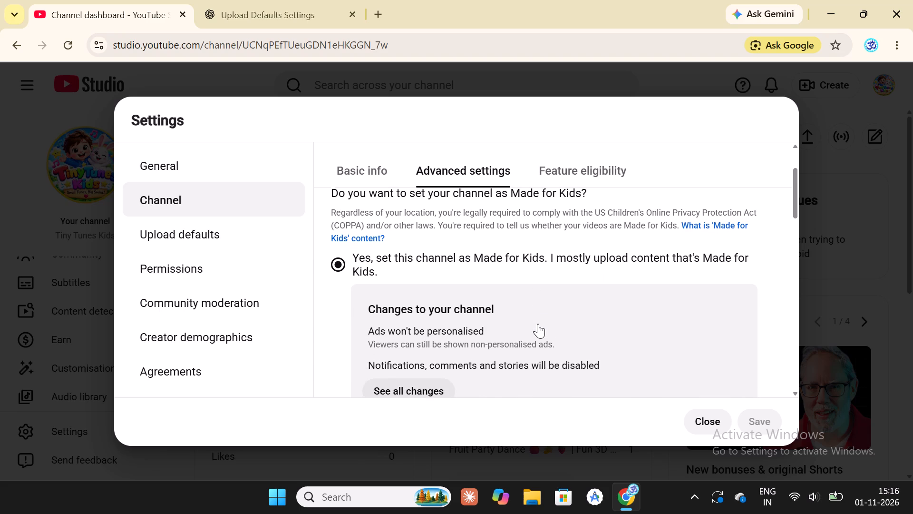
pyautogui.scroll(-3, 538, 324)
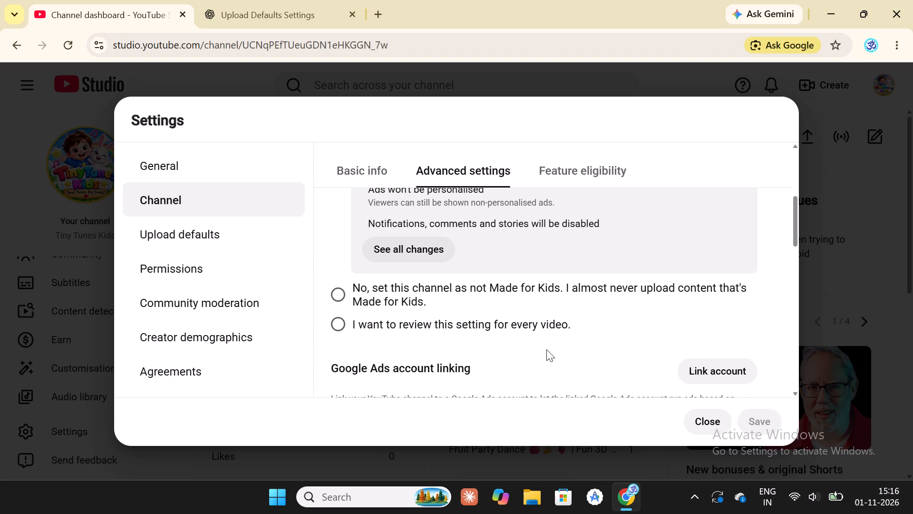
pyautogui.scroll(-3, 546, 349)
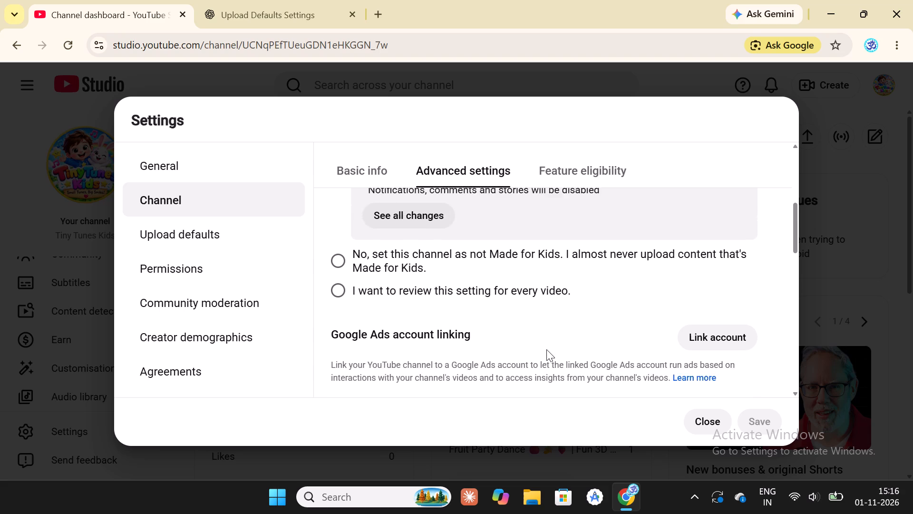
pyautogui.scroll(-2, 546, 349)
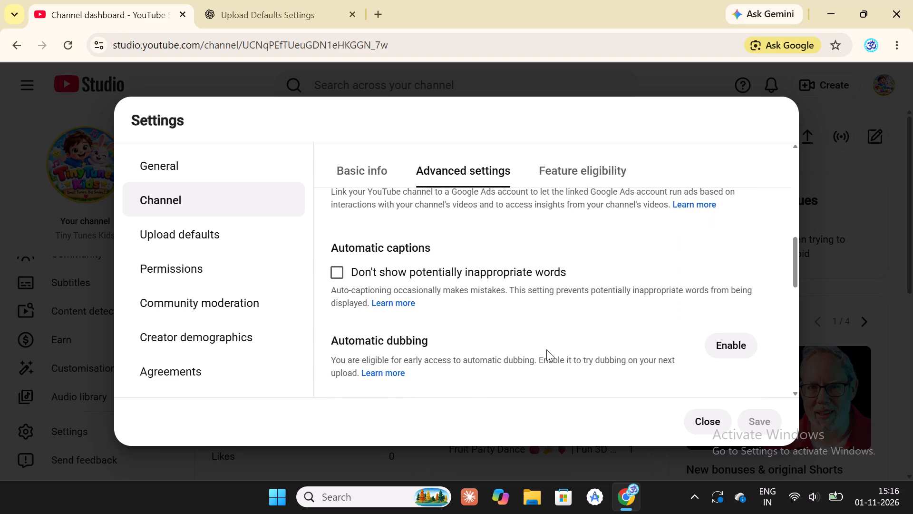
pyautogui.scroll(-3, 546, 349)
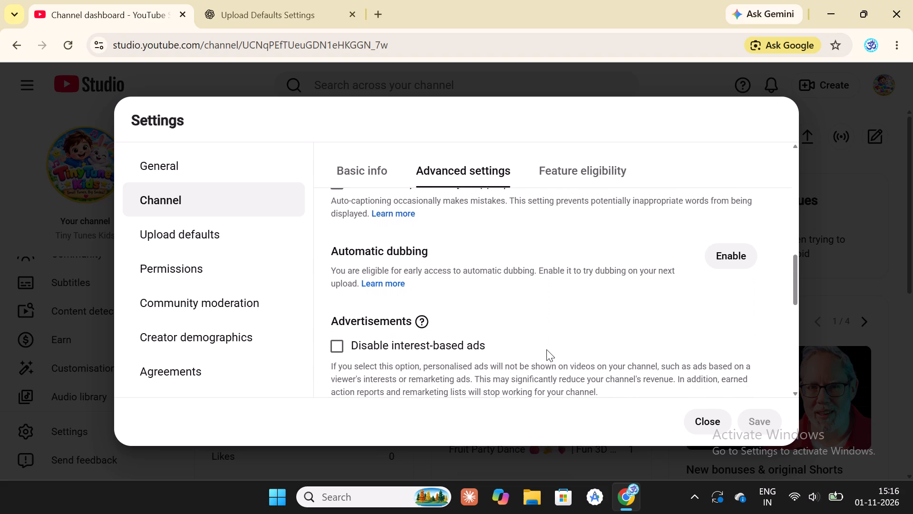
pyautogui.scroll(-2, 546, 349)
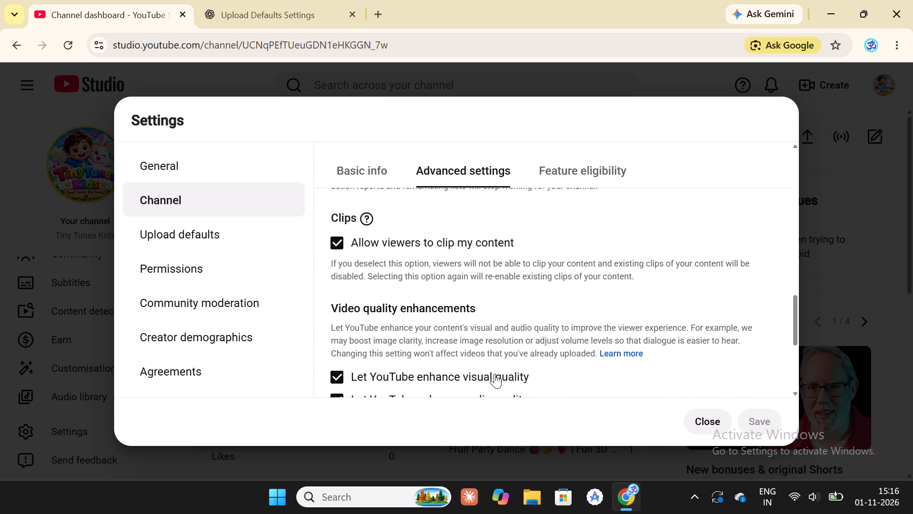
pyautogui.scroll(-2, 495, 374)
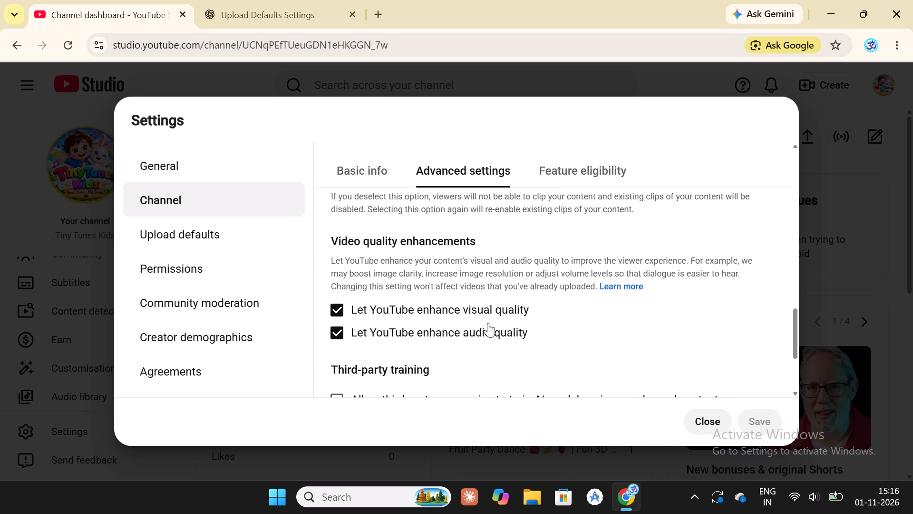
pyautogui.scroll(-3, 488, 323)
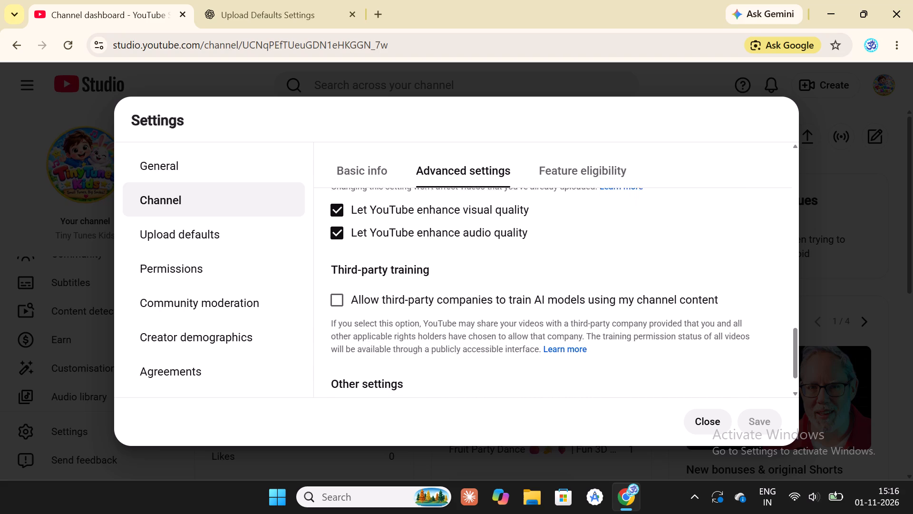
pyautogui.scroll(-1, 488, 323)
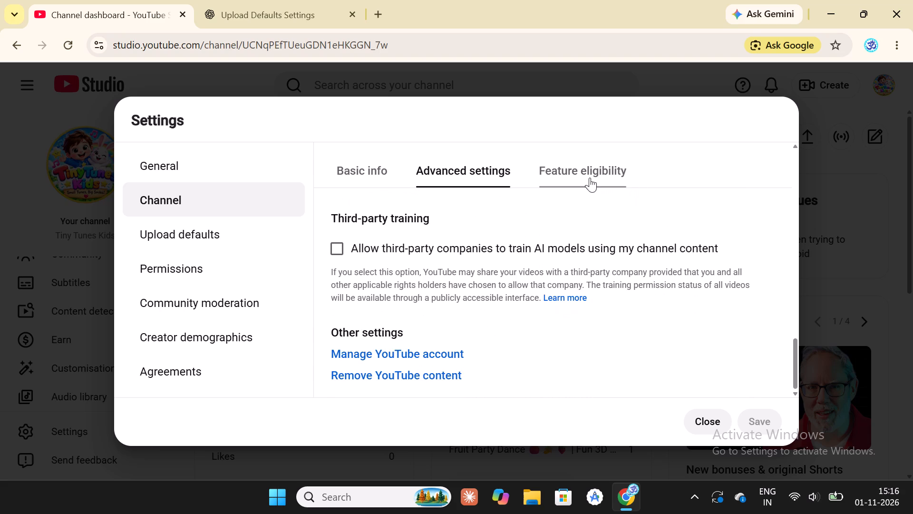
# Review the channel's feature eligibility, expanding Advanced features to read its benefits and access requirements.
pyautogui.click(589, 178)
pyautogui.scroll(-1, 547, 318)
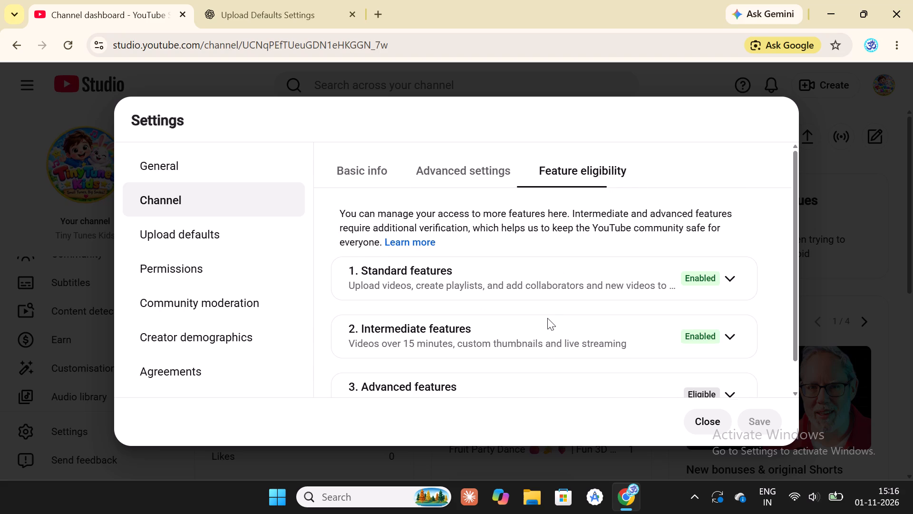
pyautogui.scroll(-1, 547, 318)
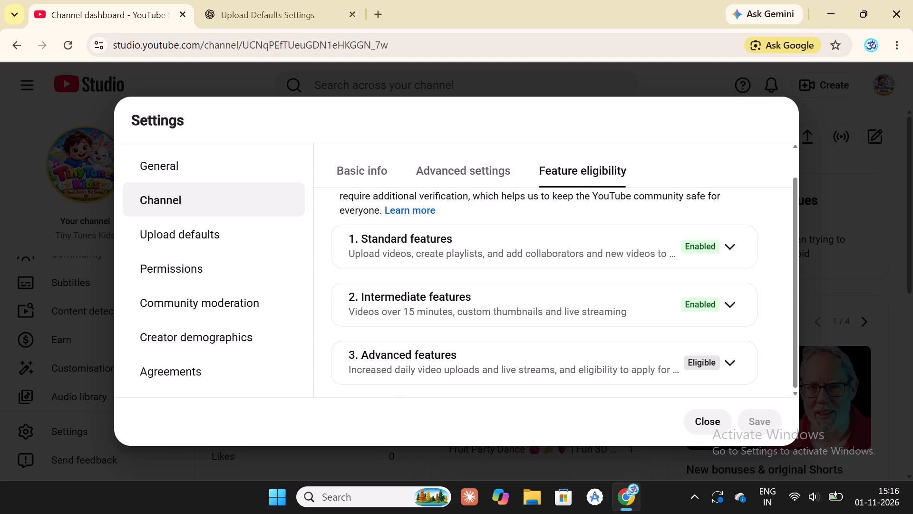
pyautogui.click(737, 366)
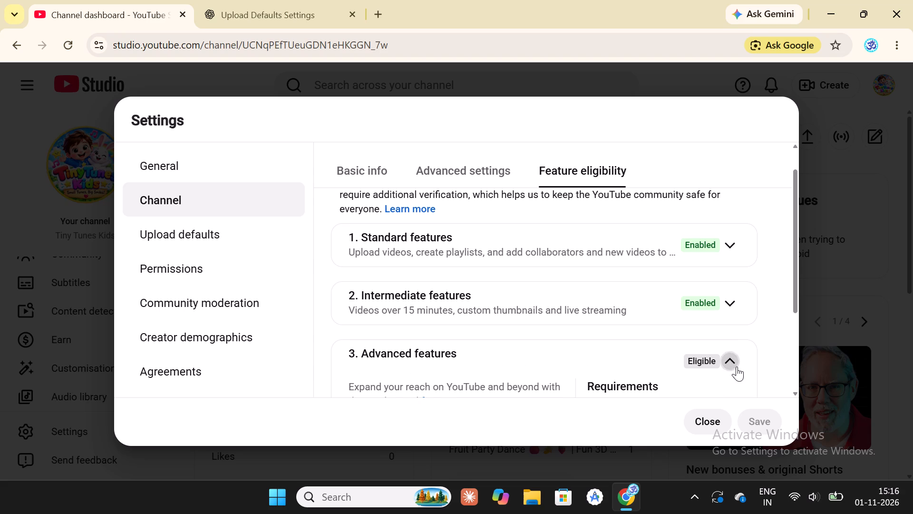
pyautogui.scroll(-2, 590, 365)
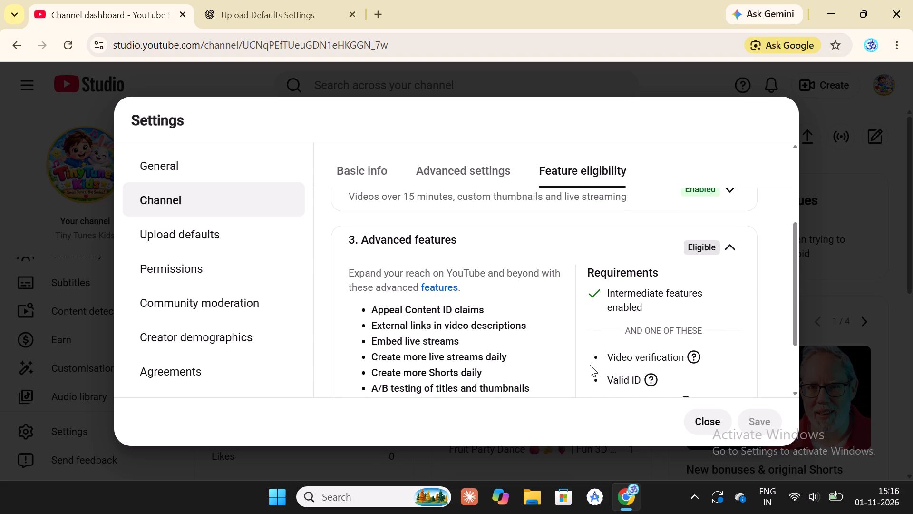
pyautogui.scroll(-3, 590, 365)
pyautogui.scroll(1, 590, 365)
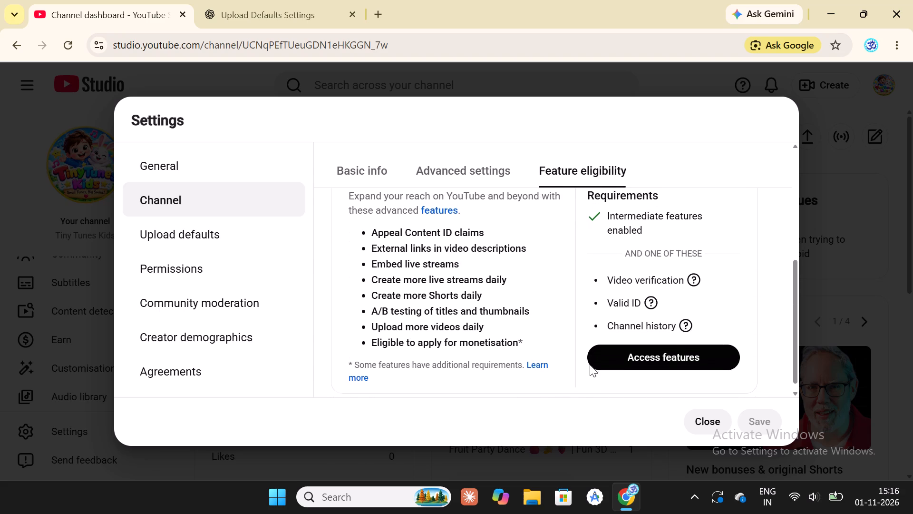
pyautogui.scroll(1, 590, 365)
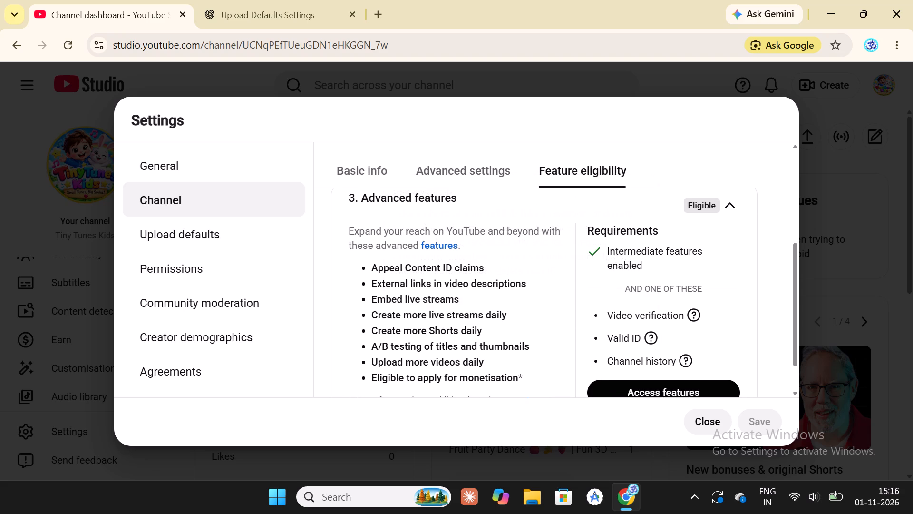
pyautogui.scroll(-3, 515, 345)
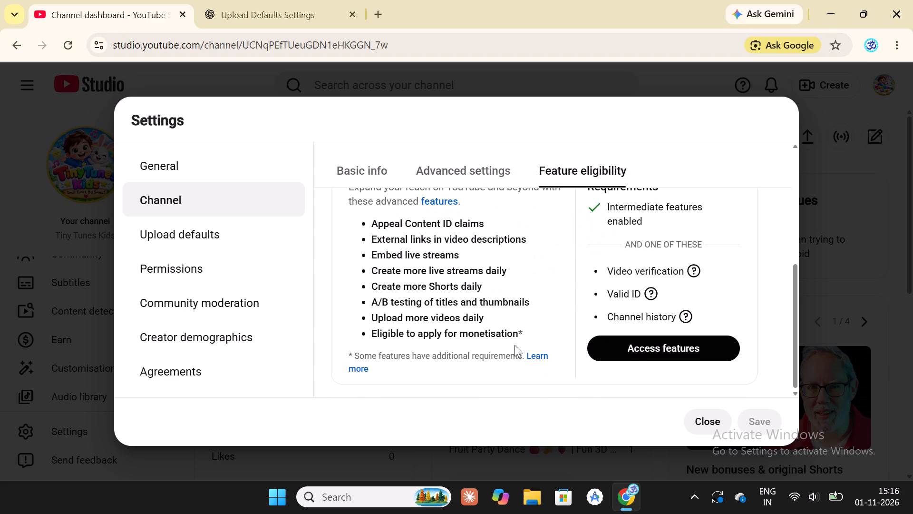
pyautogui.scroll(1, 515, 345)
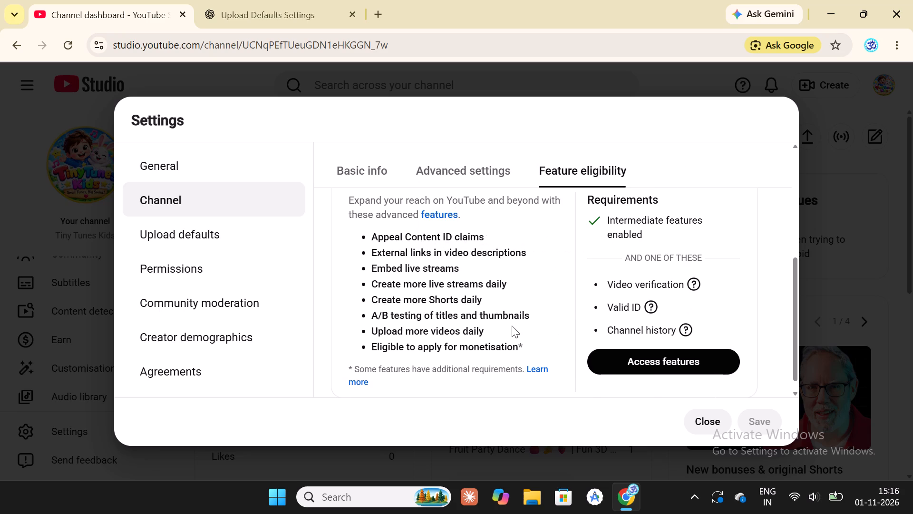
pyautogui.scroll(6, 512, 325)
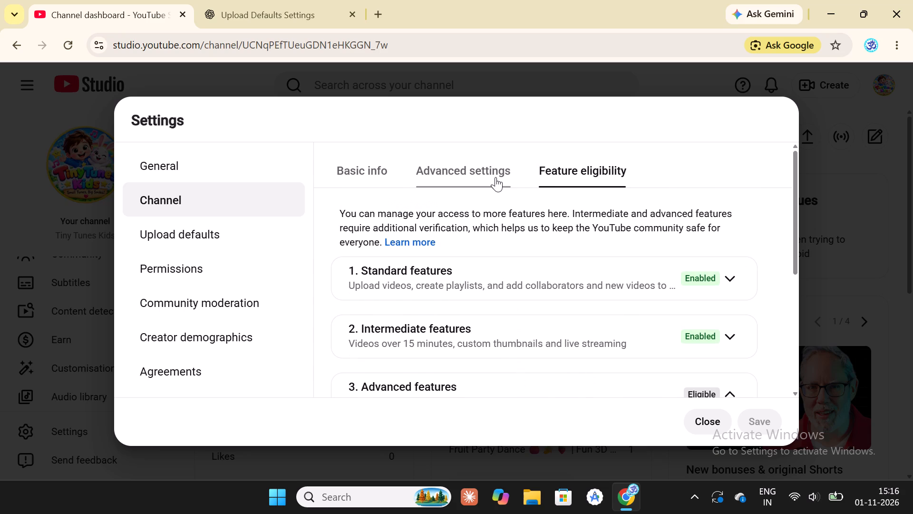
pyautogui.click(491, 171)
pyautogui.click(368, 168)
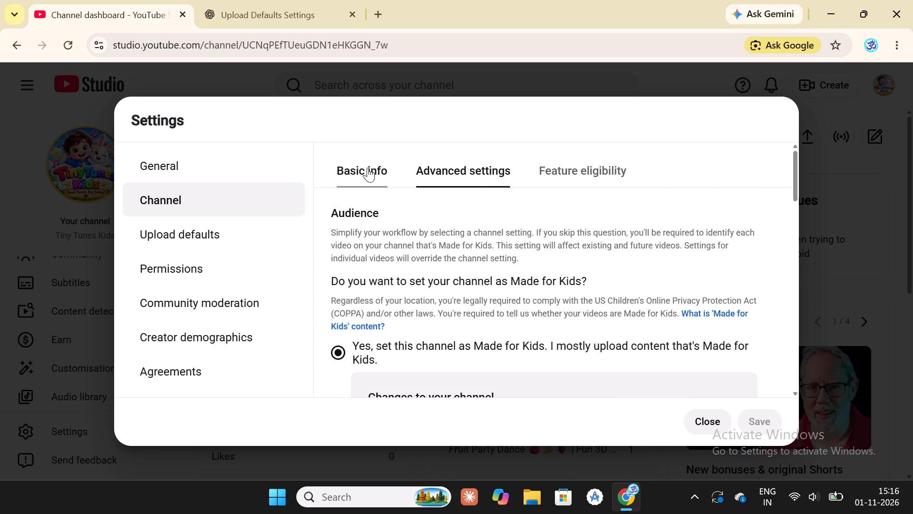
pyautogui.click(209, 172)
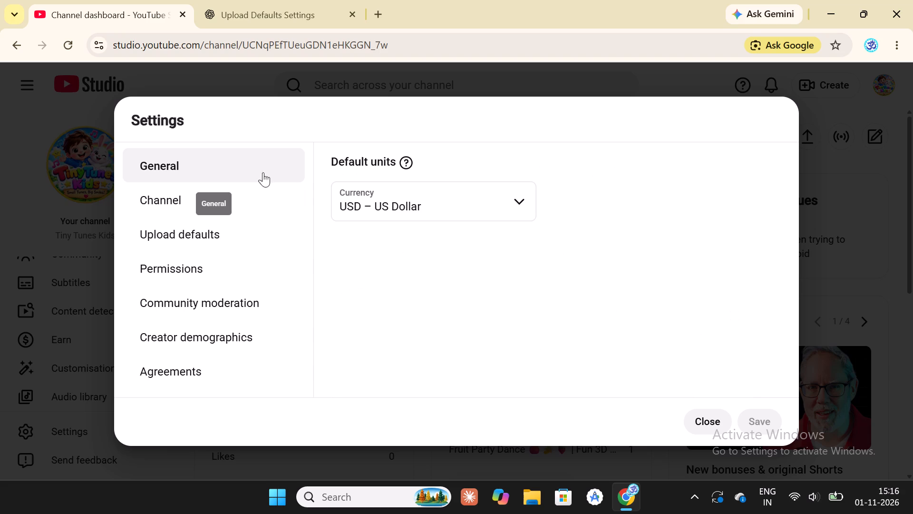
pyautogui.click(484, 206)
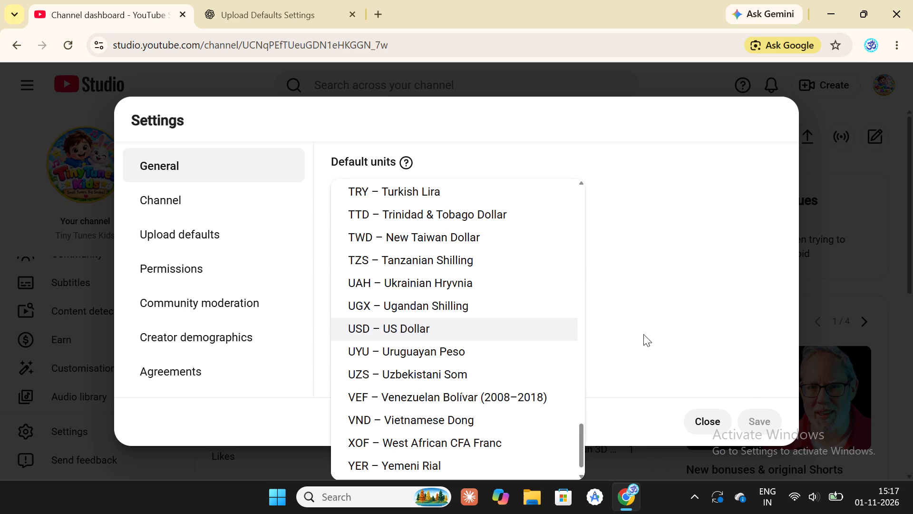
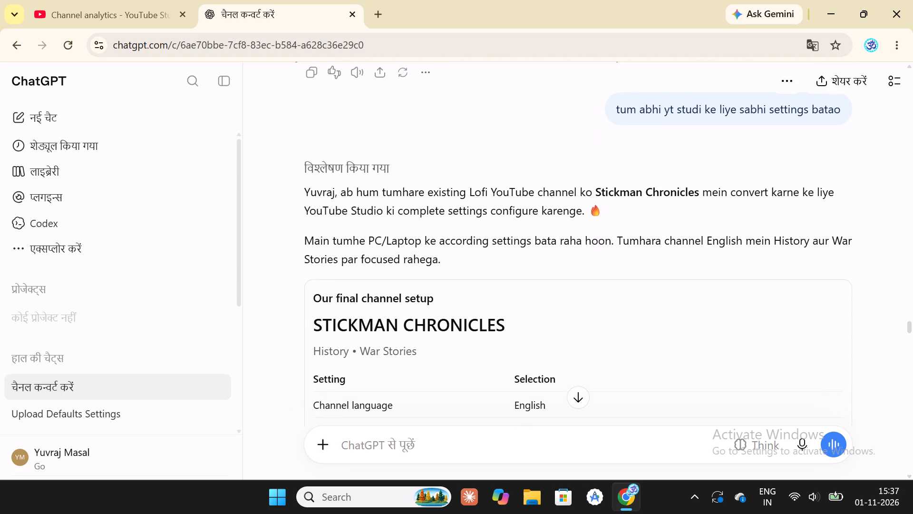
pyautogui.scroll(-1, 499, 217)
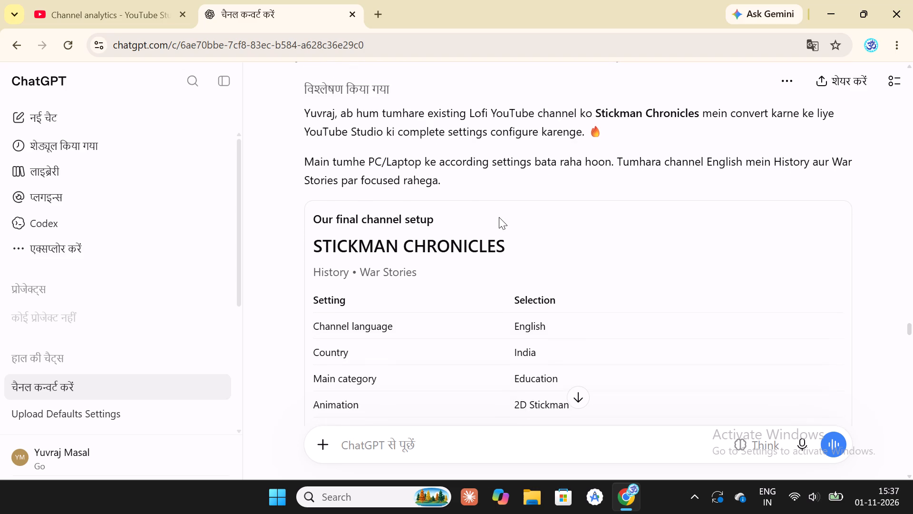
pyautogui.scroll(-3, 499, 217)
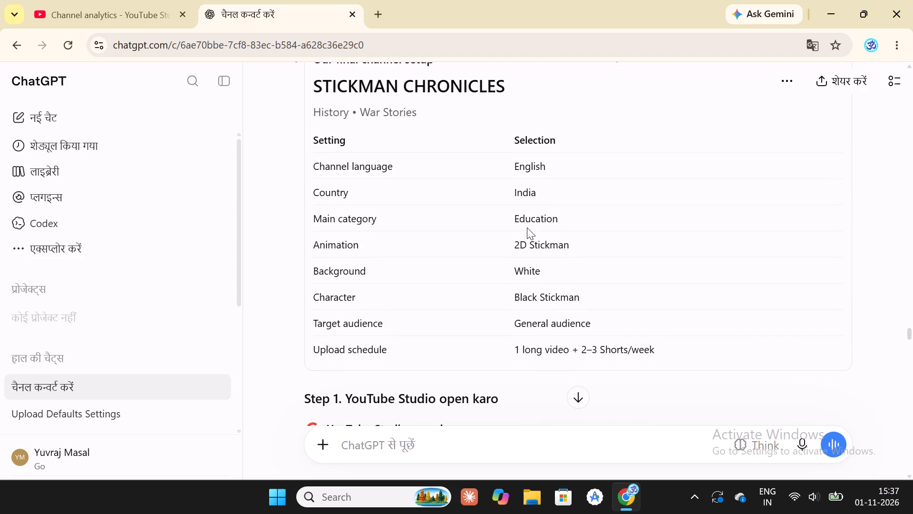
# Switch to YouTube Studio and review the basic info in the channel settings.
pyautogui.click(147, 13)
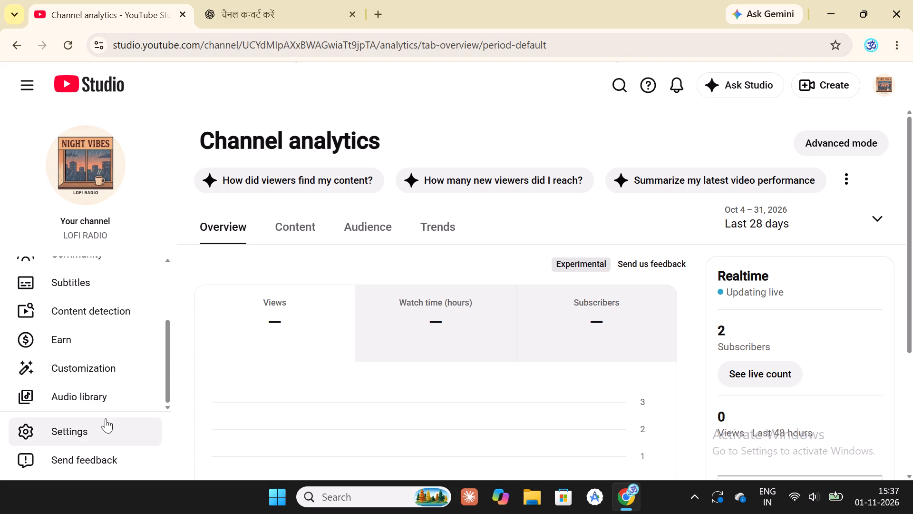
pyautogui.click(107, 427)
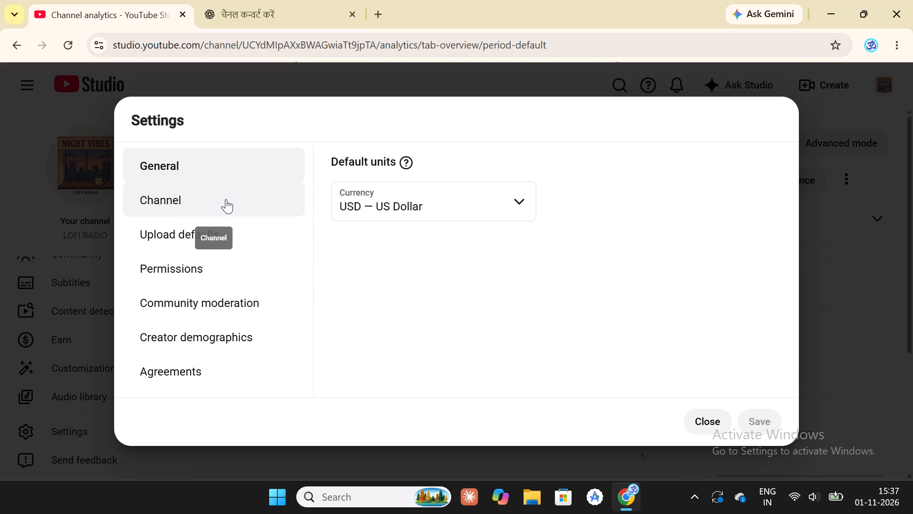
pyautogui.click(226, 198)
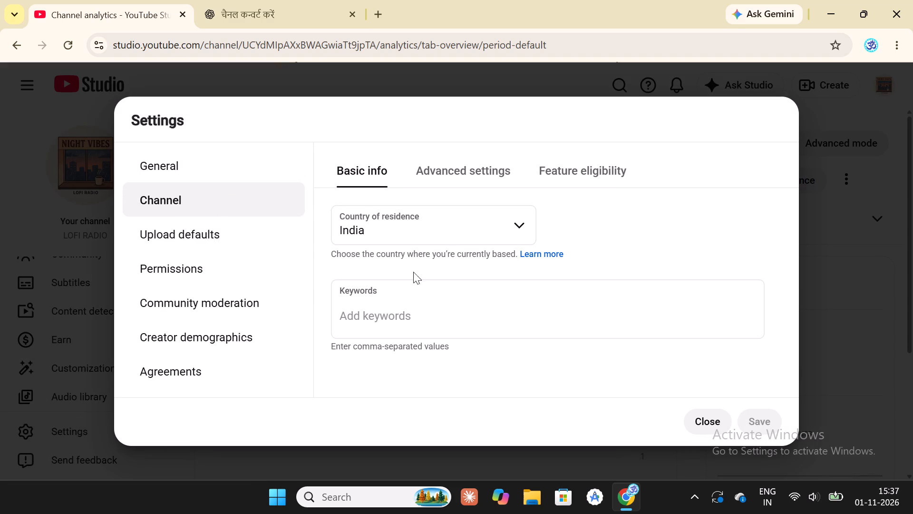
pyautogui.scroll(-2, 406, 320)
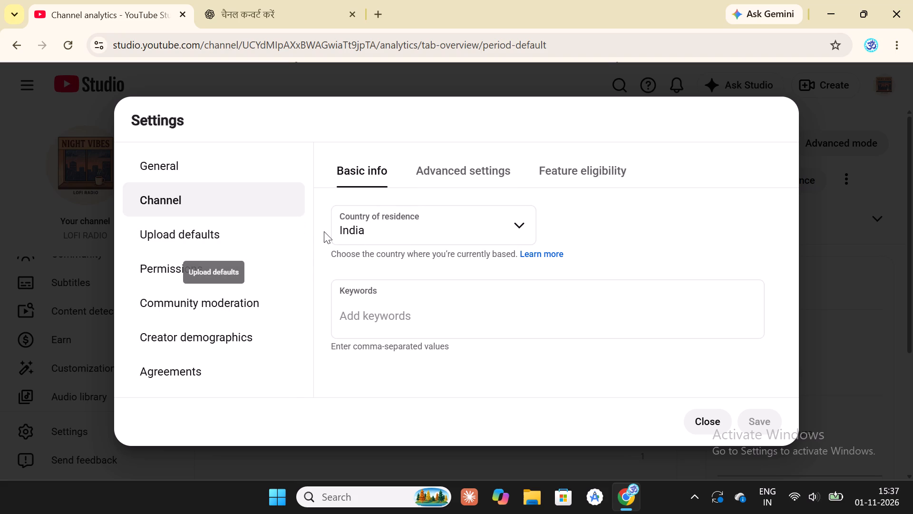
# Set the default video language to English (United States) in the advanced upload defaults.
pyautogui.click(256, 231)
pyautogui.click(446, 176)
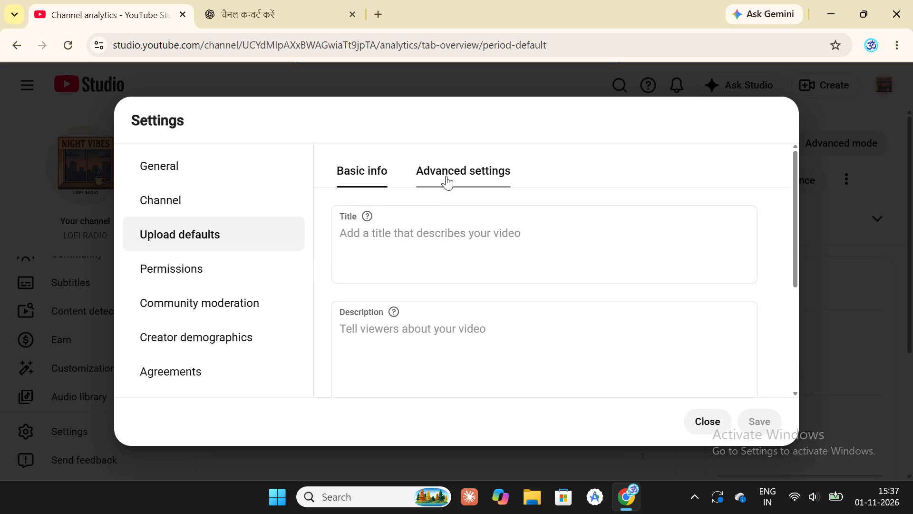
pyautogui.scroll(-2, 514, 297)
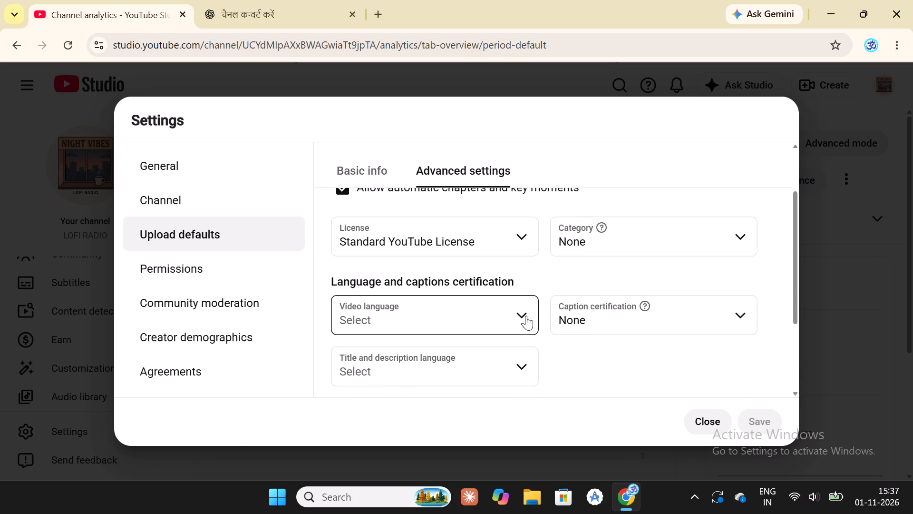
pyautogui.click(526, 316)
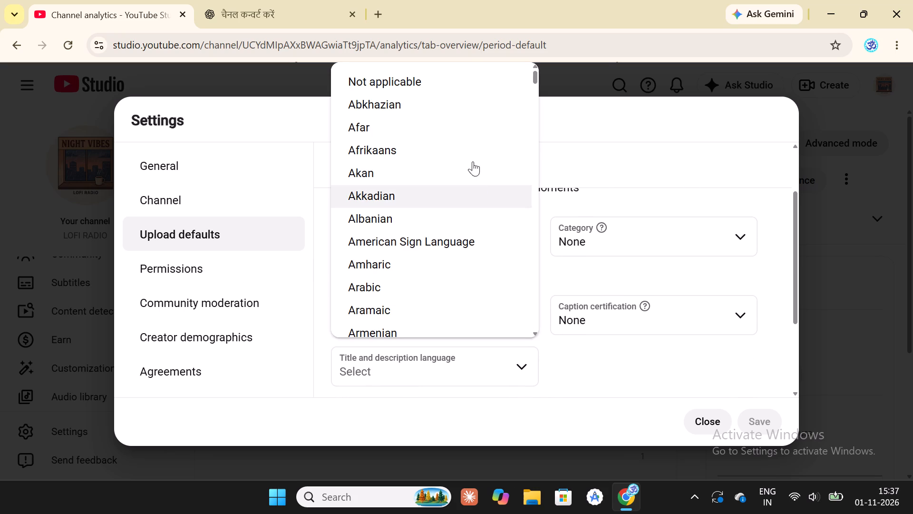
pyautogui.scroll(-3, 454, 273)
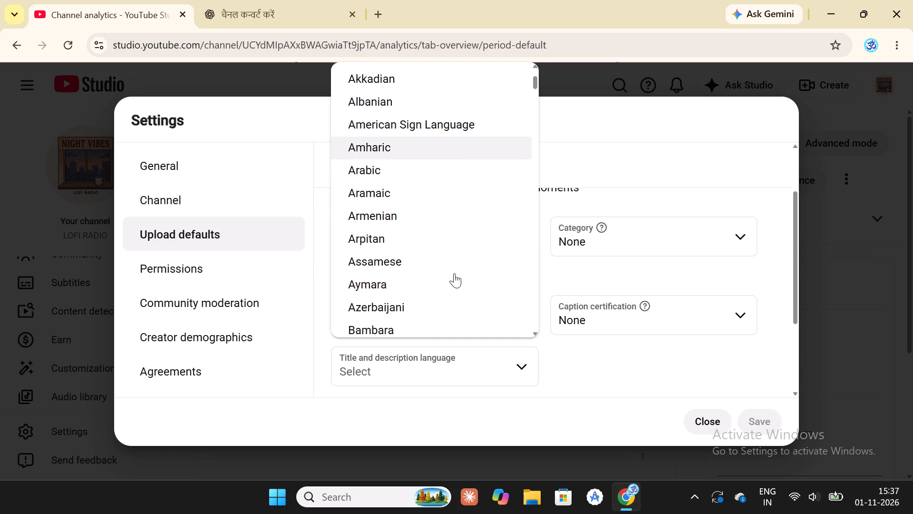
pyautogui.scroll(-7, 457, 178)
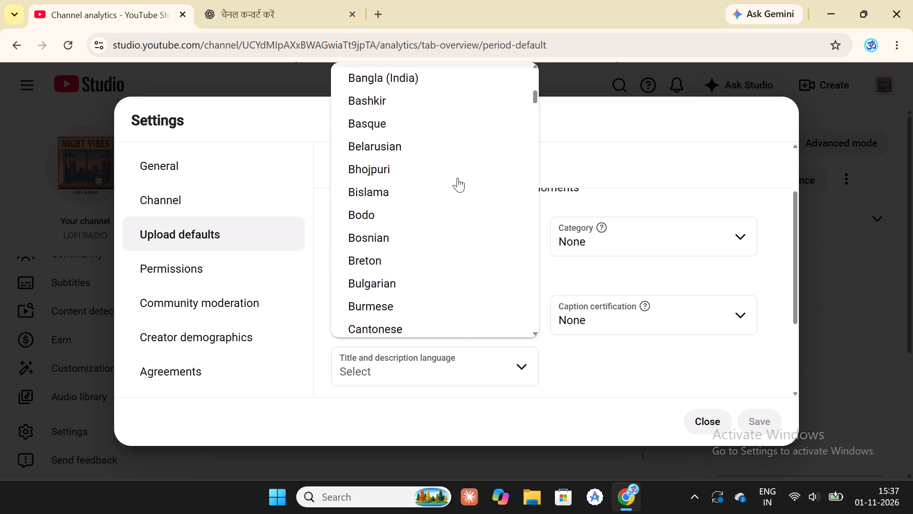
pyautogui.scroll(-3, 457, 178)
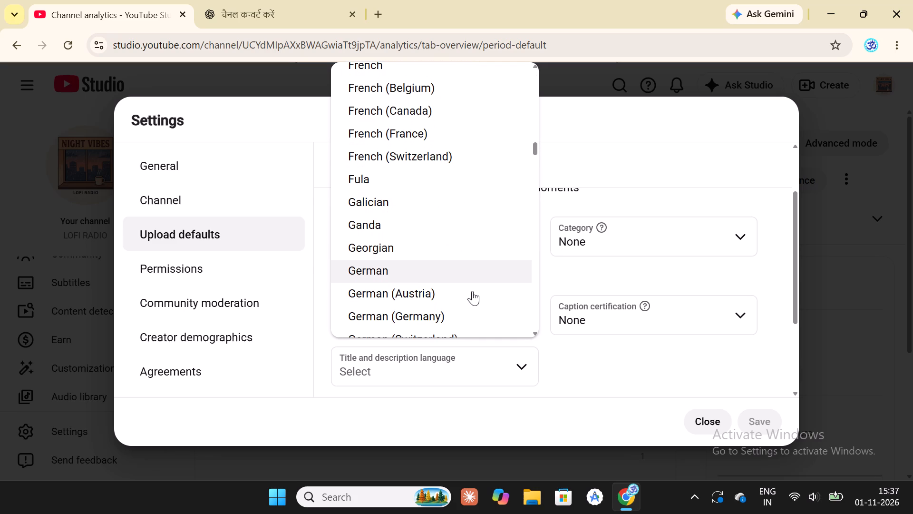
pyautogui.scroll(7, 472, 291)
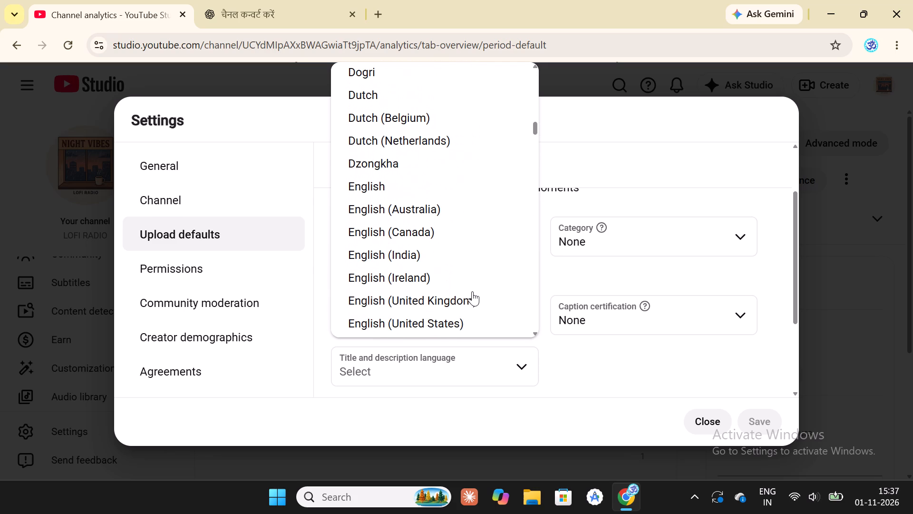
pyautogui.click(471, 320)
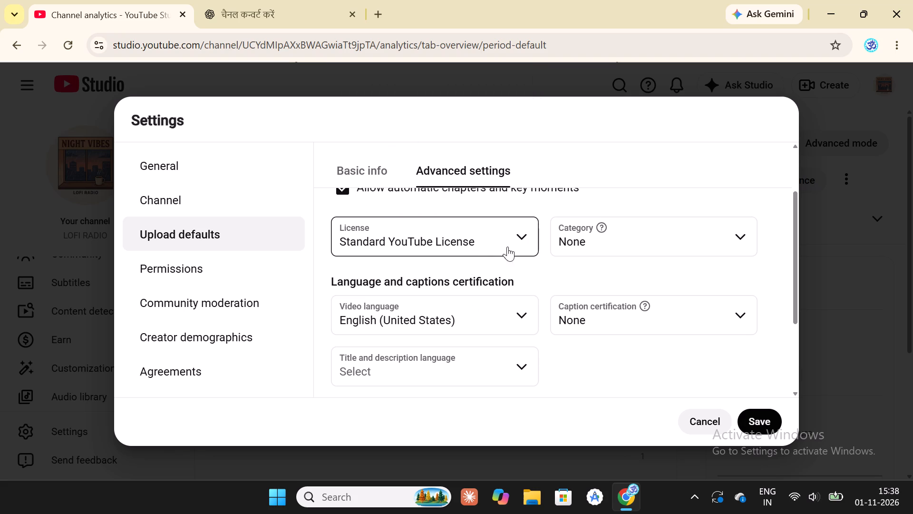
# Set the default upload category to Education.
pyautogui.click(728, 229)
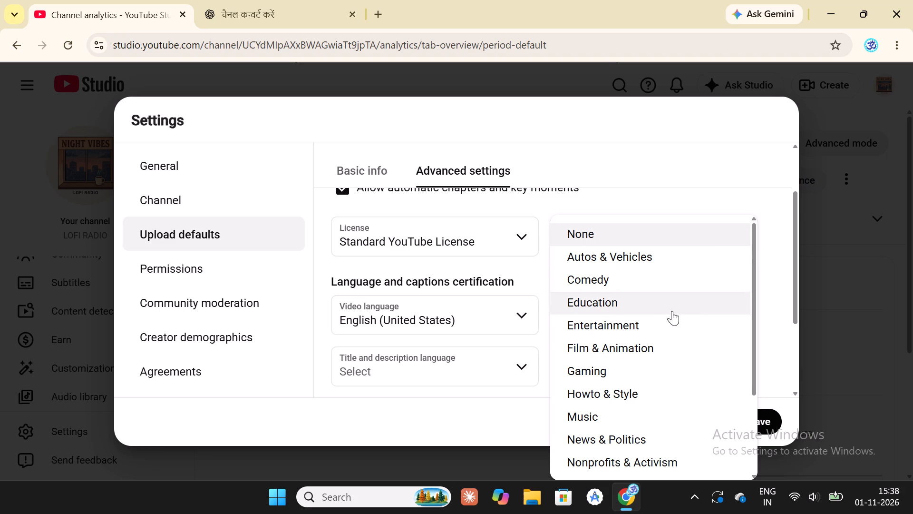
pyautogui.click(671, 307)
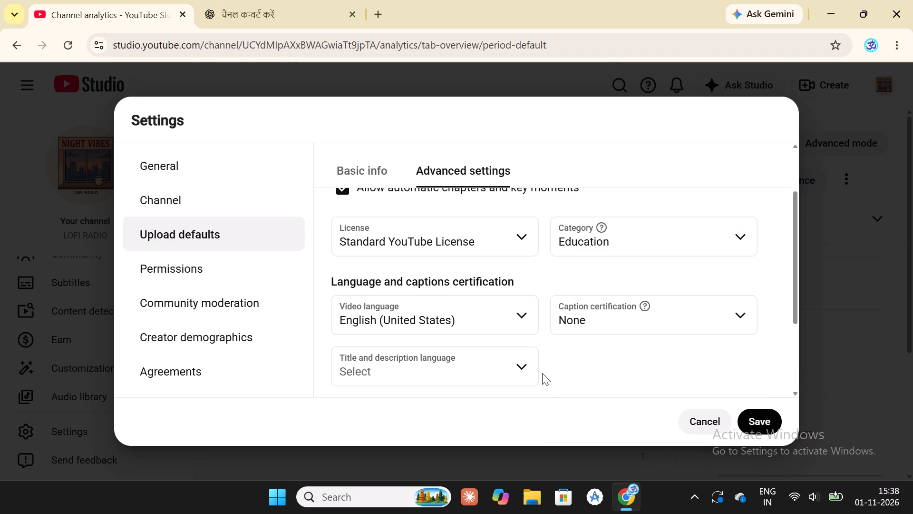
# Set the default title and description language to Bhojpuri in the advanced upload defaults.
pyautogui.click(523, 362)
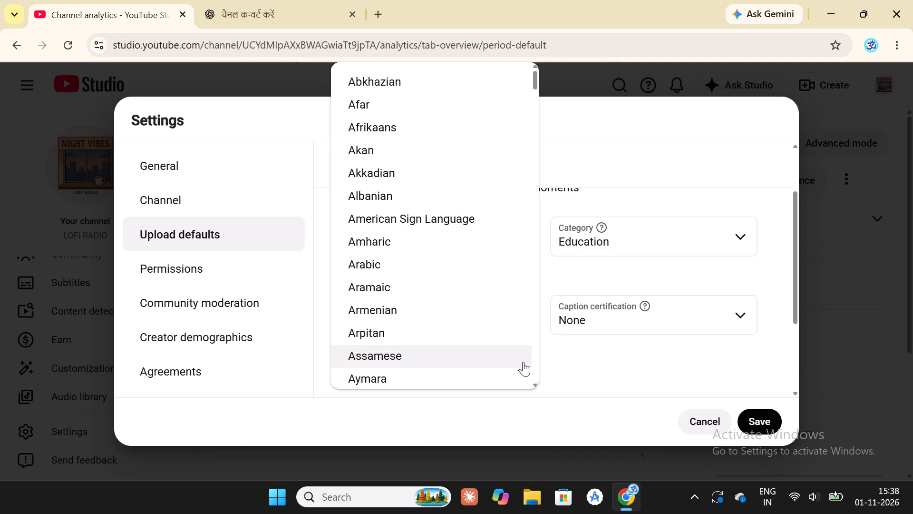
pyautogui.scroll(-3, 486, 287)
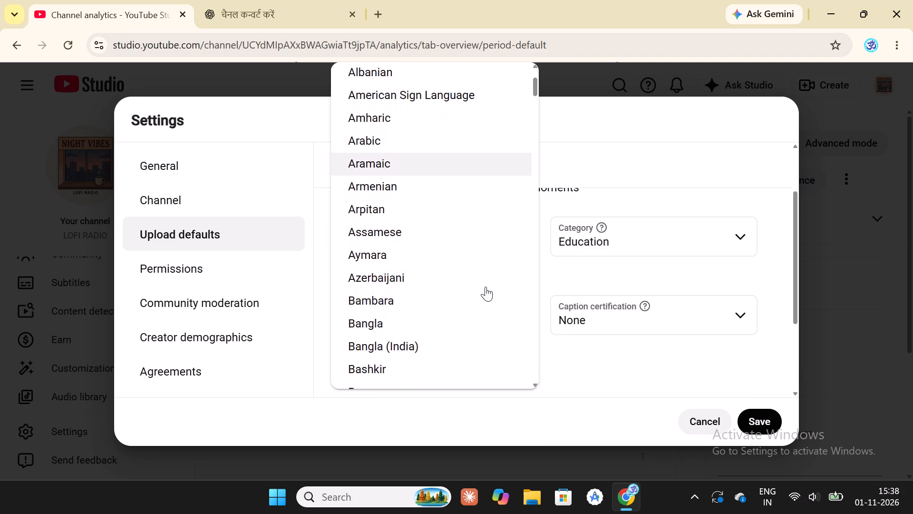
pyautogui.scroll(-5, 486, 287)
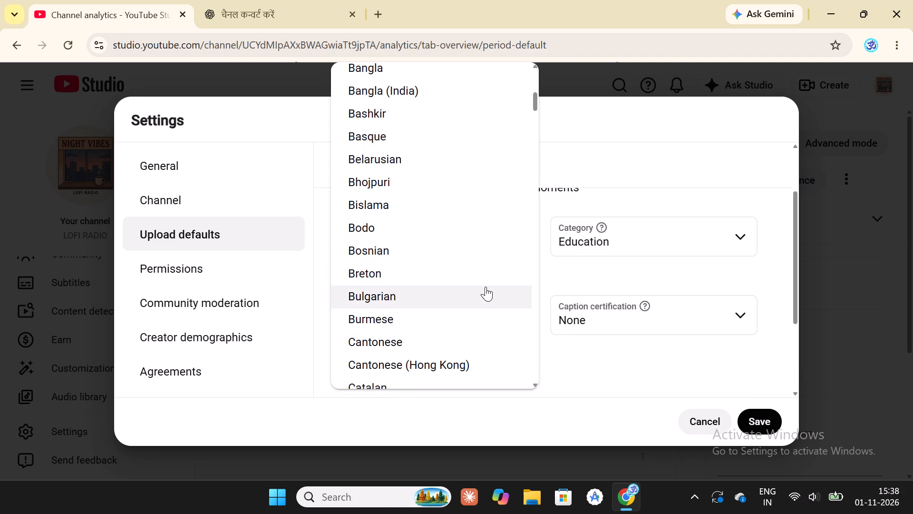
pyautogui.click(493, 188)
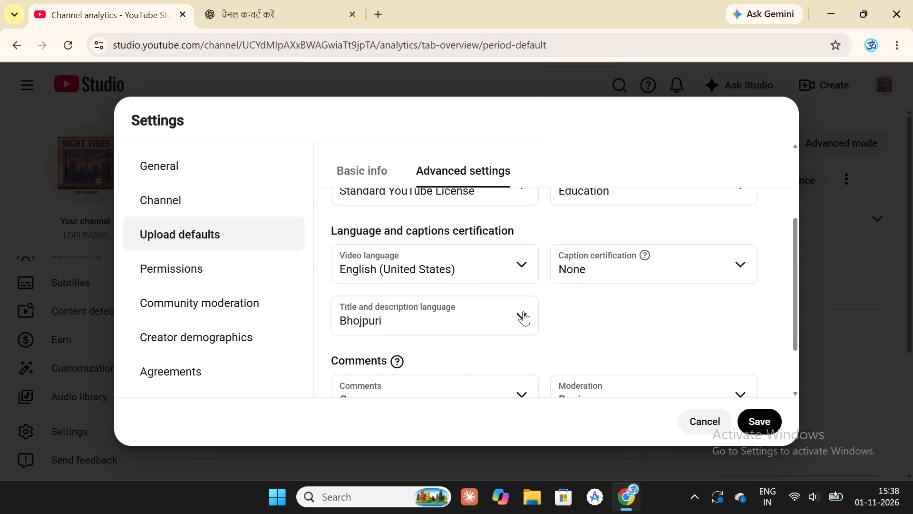
# Set the default title and description language to English (United States).
pyautogui.click(519, 312)
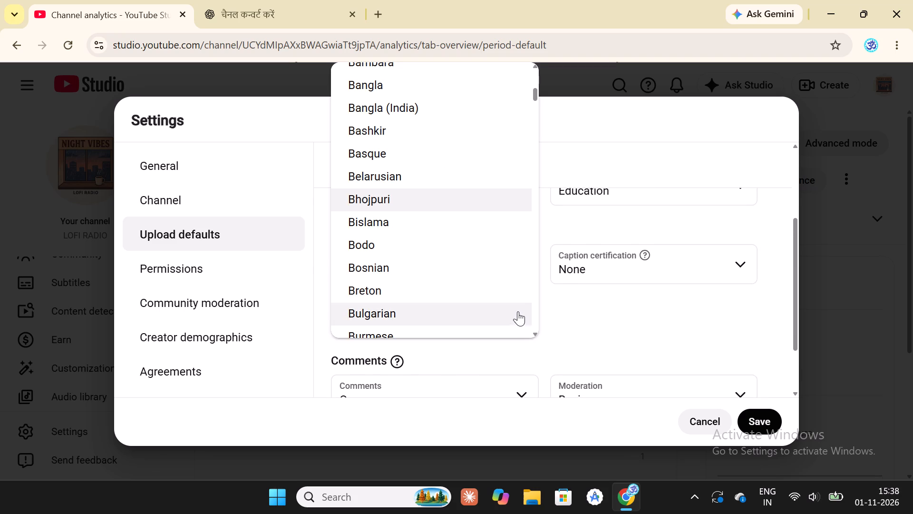
pyautogui.scroll(-6, 443, 283)
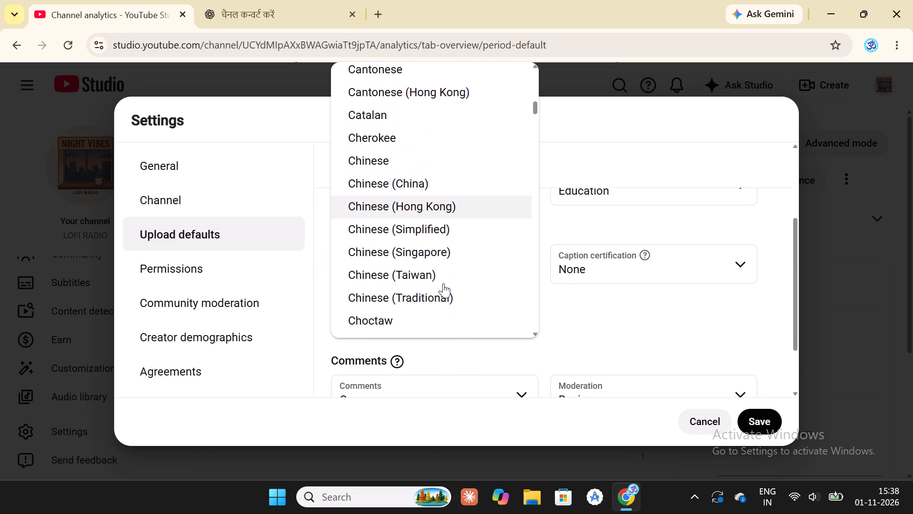
pyautogui.scroll(-3, 443, 283)
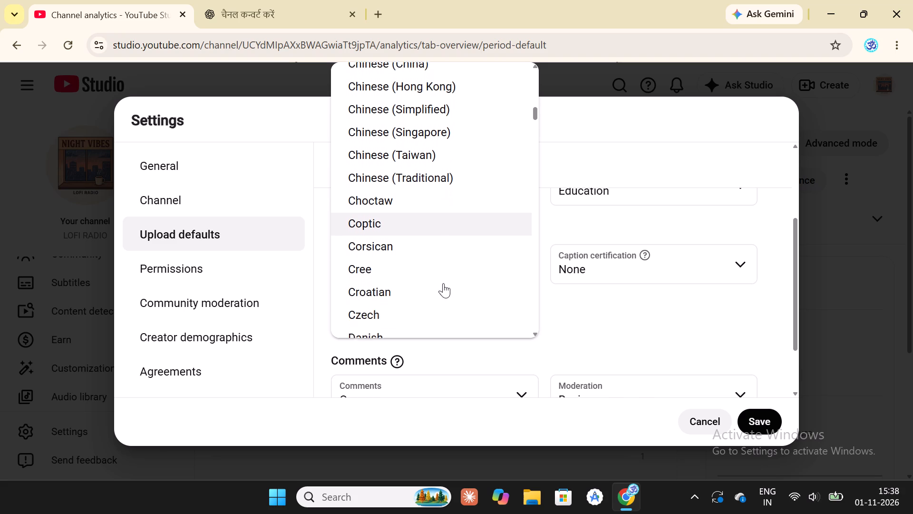
pyautogui.scroll(-6, 443, 283)
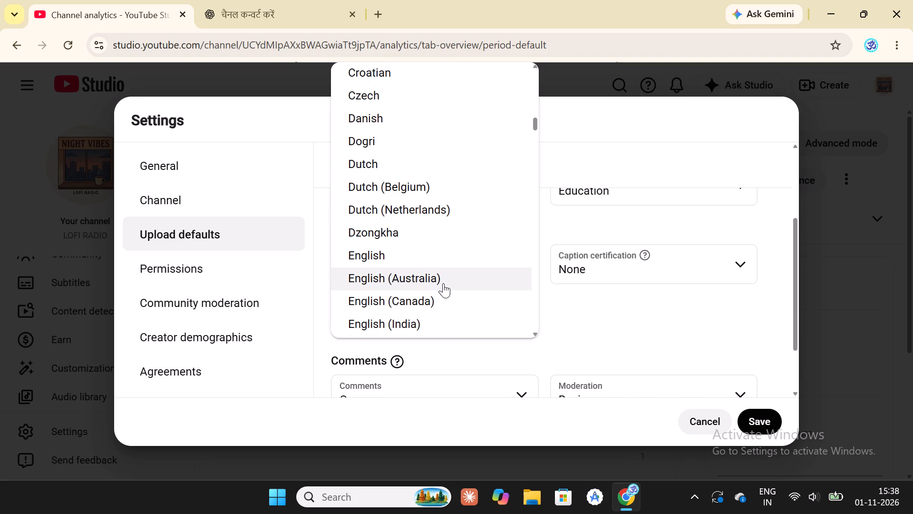
pyautogui.scroll(-2, 443, 283)
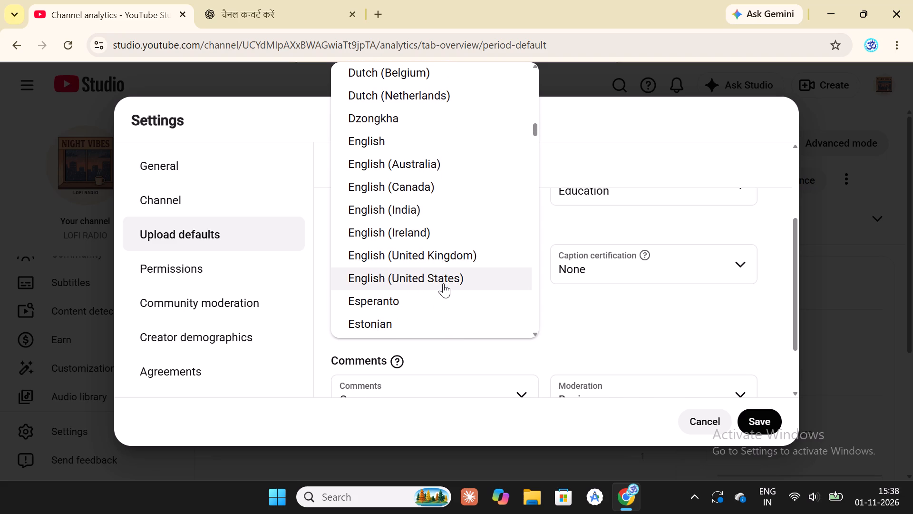
pyautogui.scroll(-1, 443, 283)
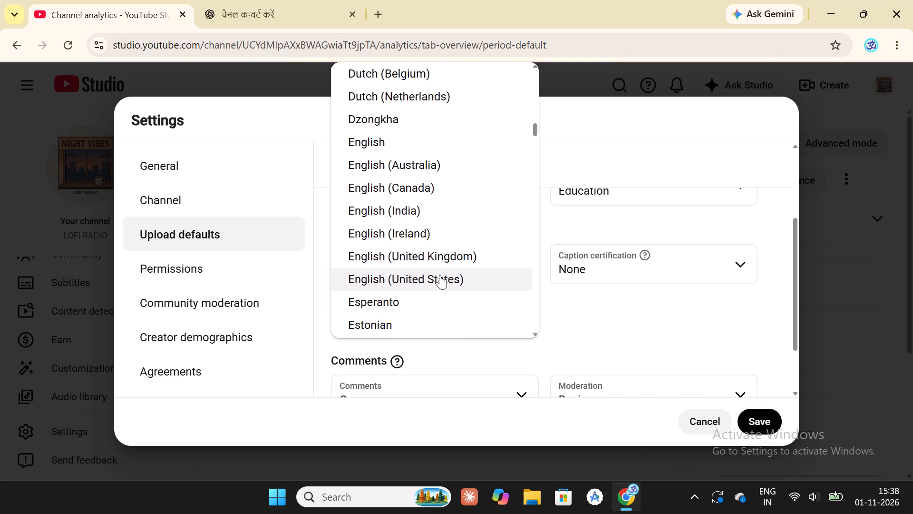
pyautogui.click(440, 275)
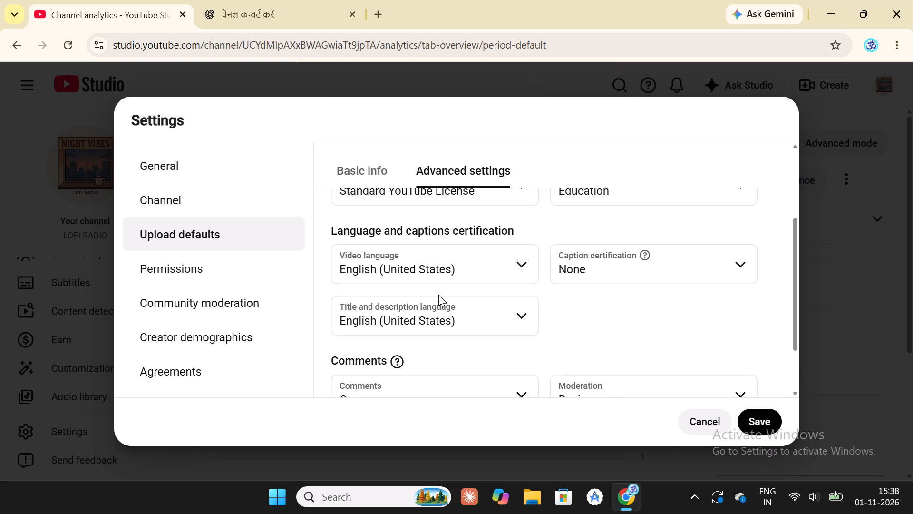
# Review the comments and moderation options and the remaining advanced upload defaults.
pyautogui.scroll(-1, 380, 328)
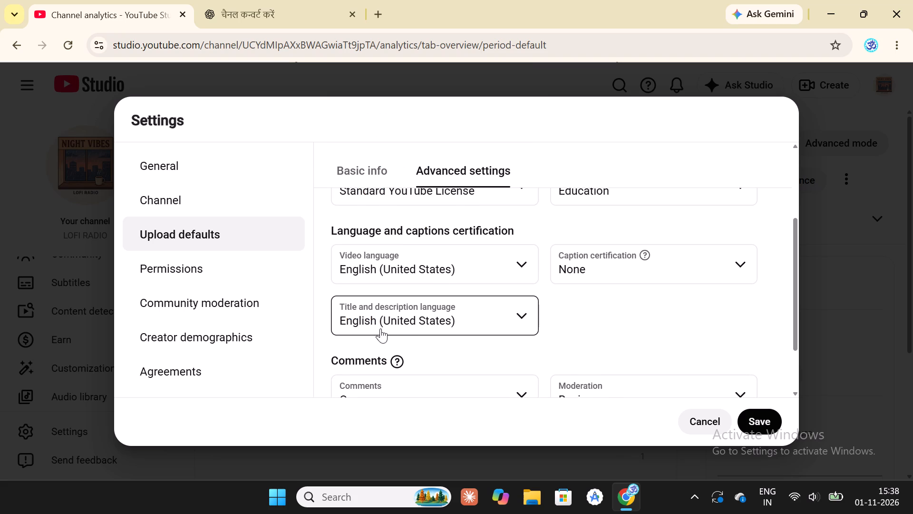
pyautogui.scroll(-1, 380, 328)
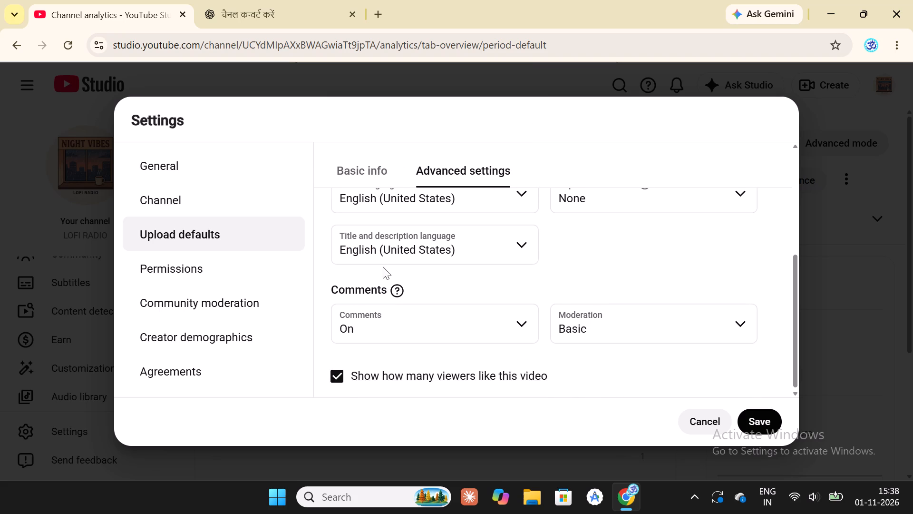
pyautogui.scroll(-2, 420, 320)
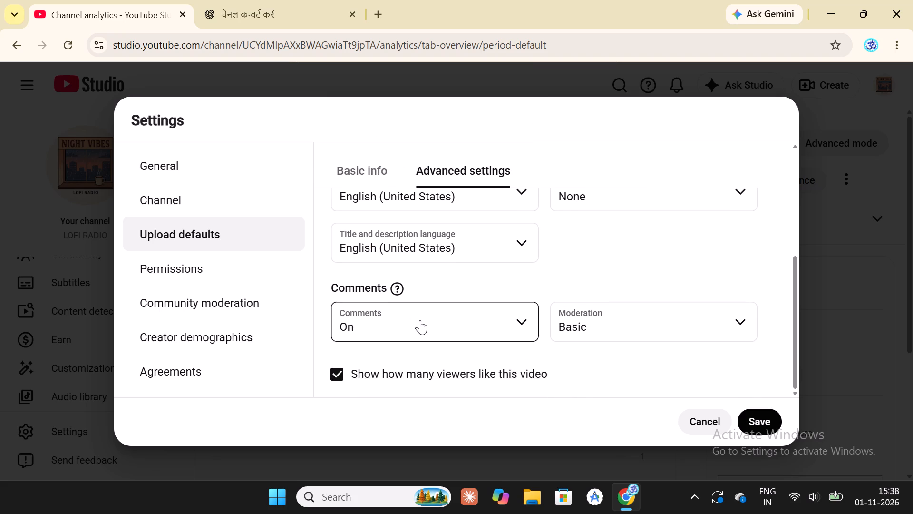
pyautogui.click(523, 323)
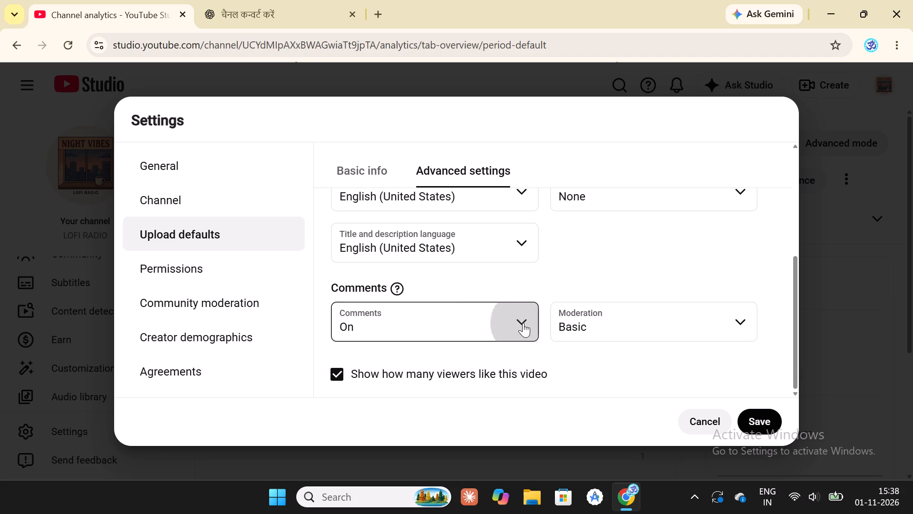
pyautogui.click(520, 276)
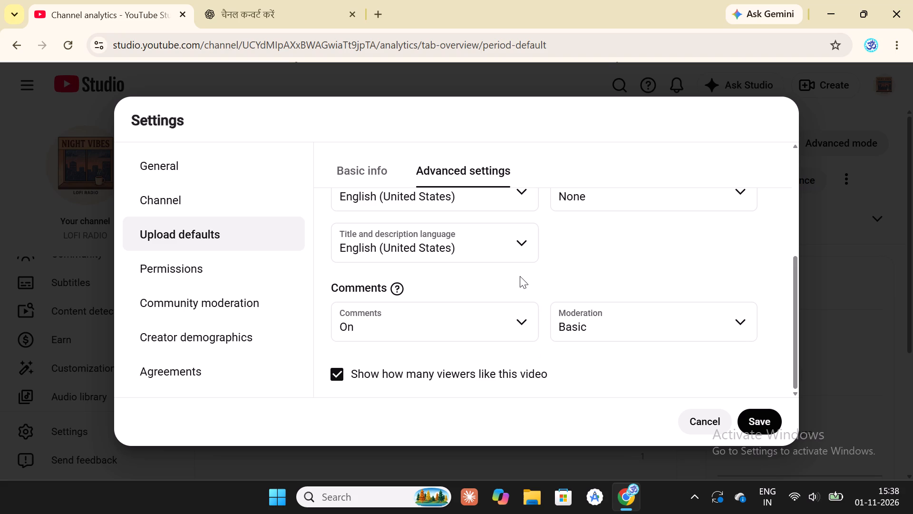
pyautogui.click(742, 321)
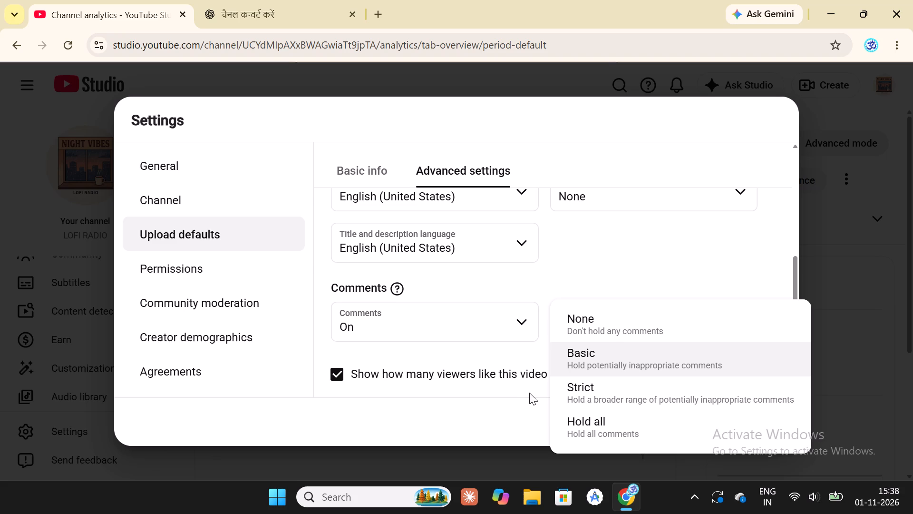
pyautogui.click(670, 277)
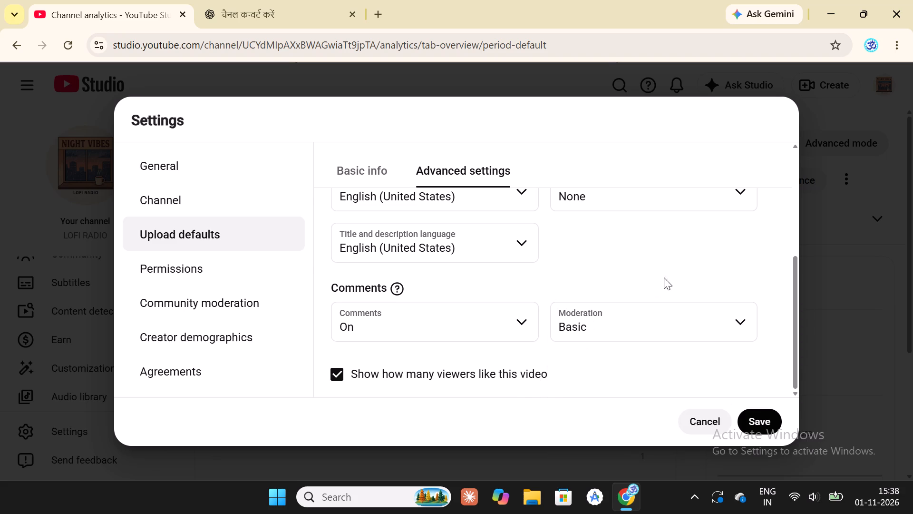
pyautogui.scroll(2, 609, 247)
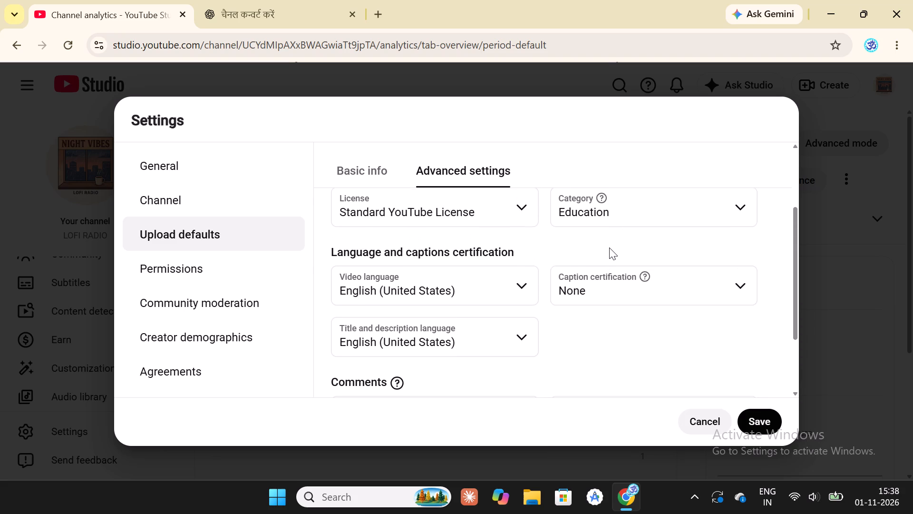
pyautogui.scroll(2, 609, 247)
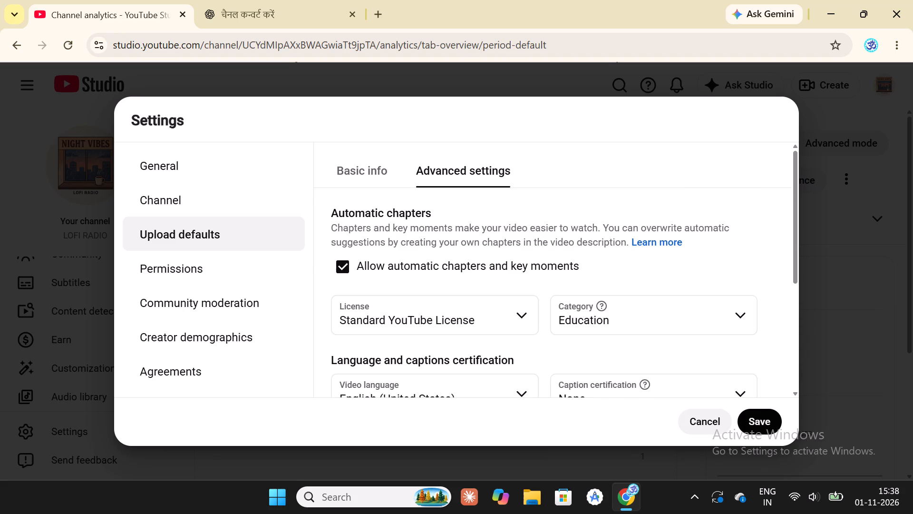
pyautogui.click(363, 175)
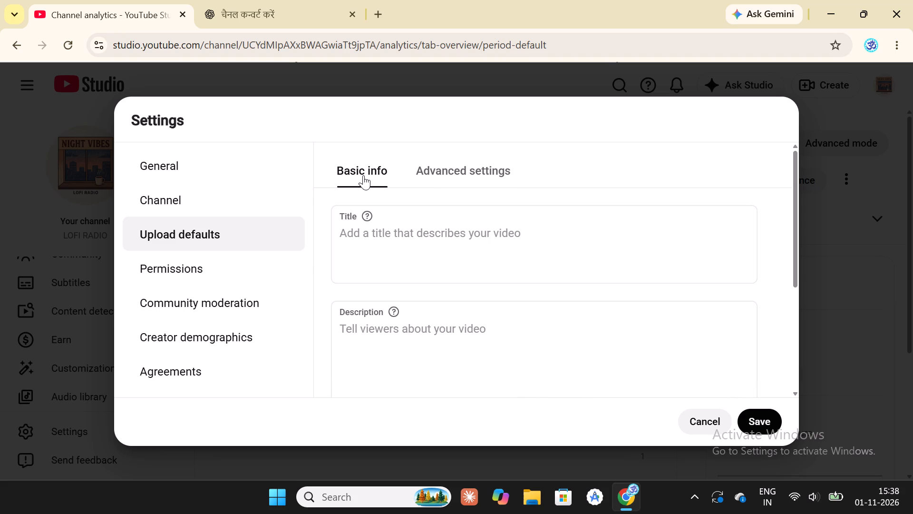
pyautogui.scroll(-1, 400, 263)
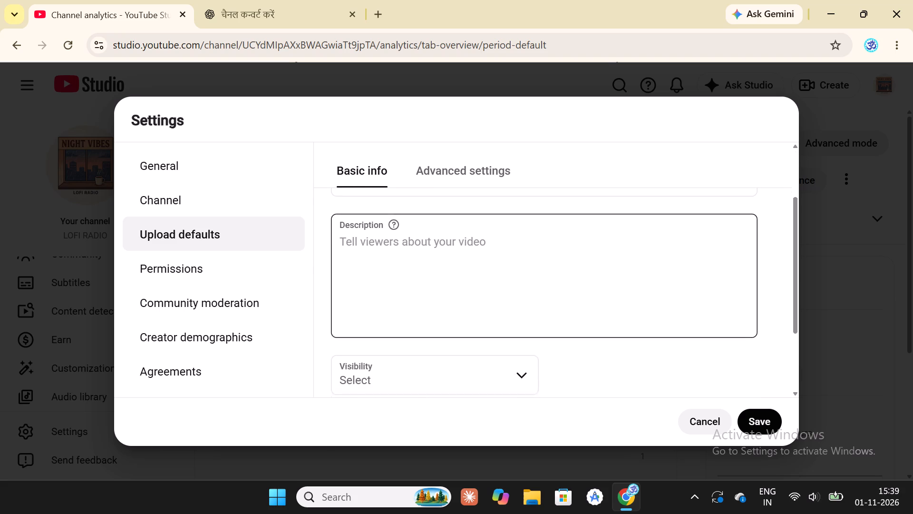
pyautogui.scroll(-2, 400, 263)
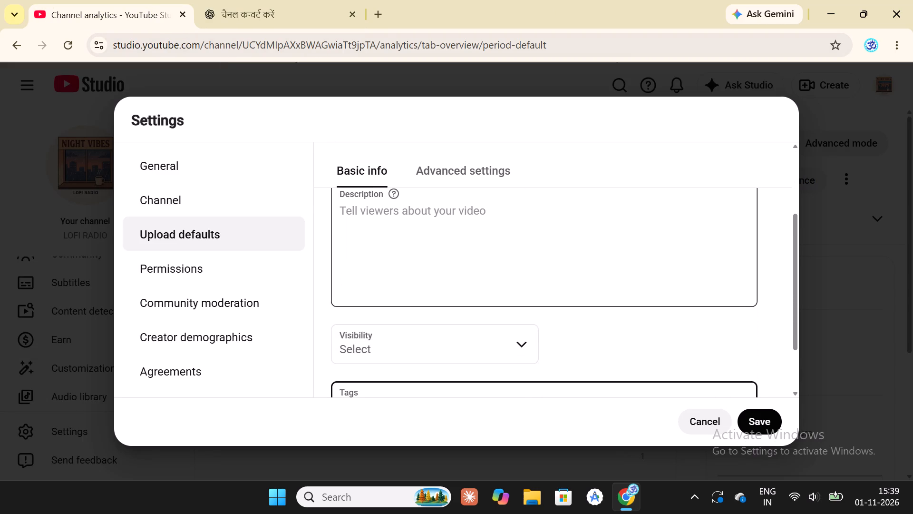
pyautogui.scroll(-2, 442, 202)
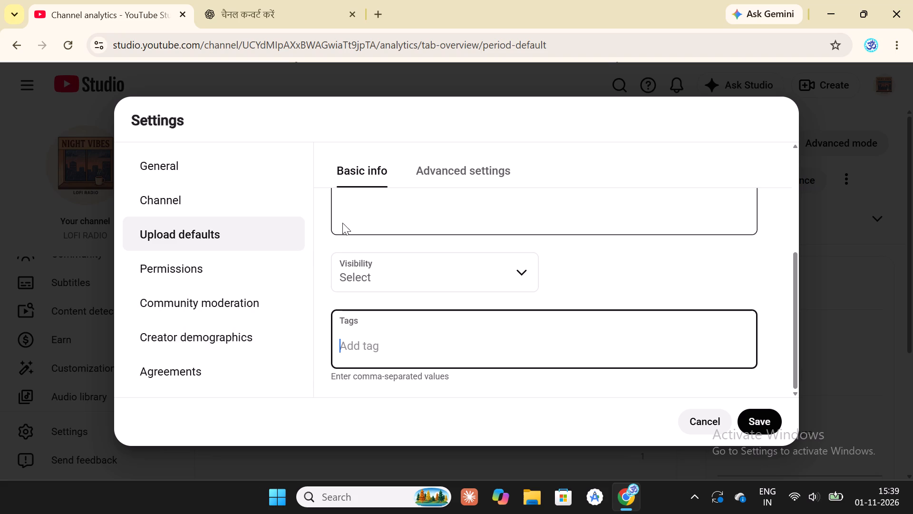
pyautogui.click(228, 208)
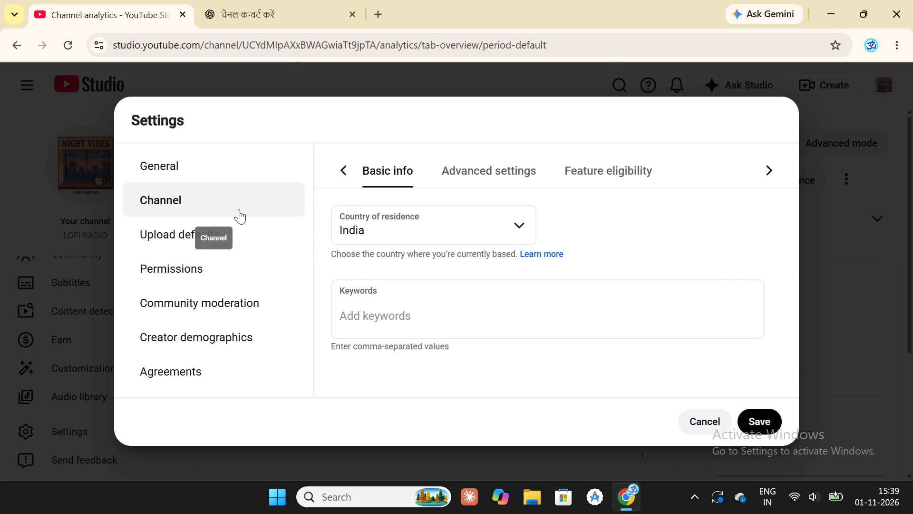
pyautogui.click(423, 316)
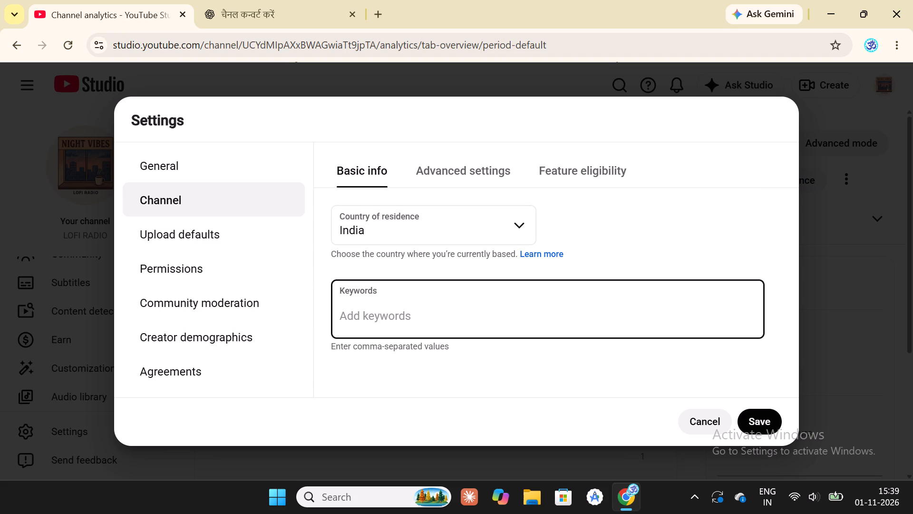
pyautogui.hotkey('ctrl', 'v')
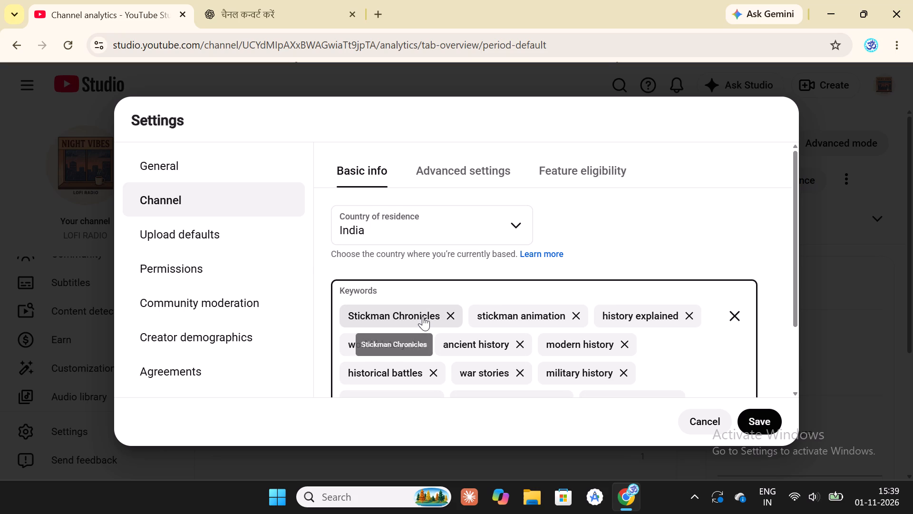
pyautogui.click(690, 372)
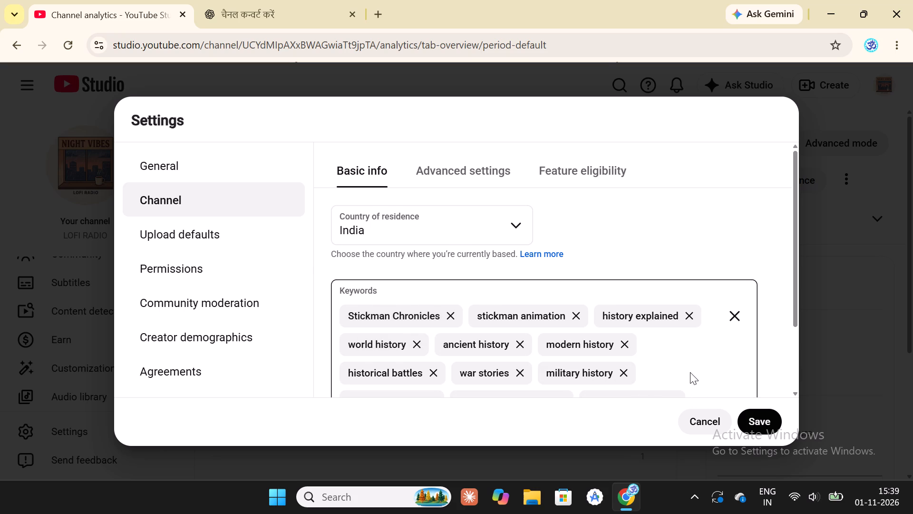
pyautogui.scroll(-2, 690, 372)
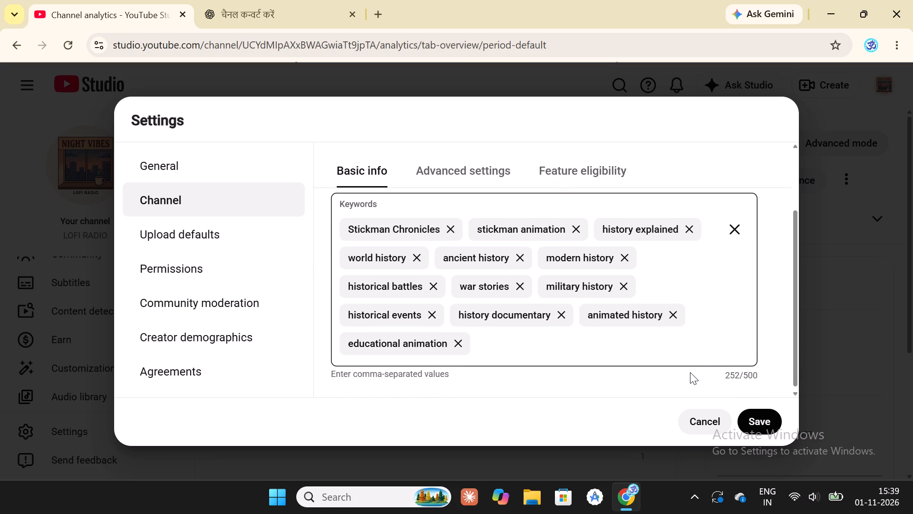
pyautogui.scroll(-1, 690, 372)
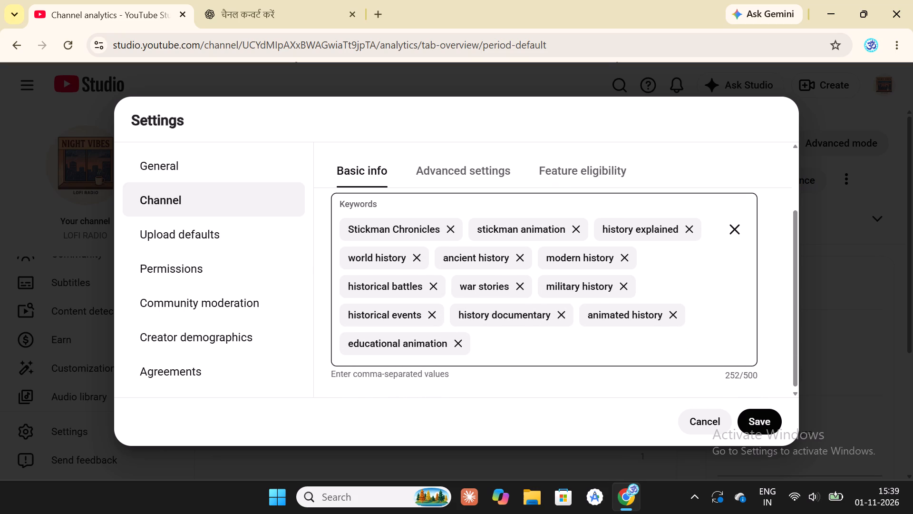
# Add "stickman explains" as an extra keyword after educational animation in the channel's basic info.
pyautogui.click(533, 348)
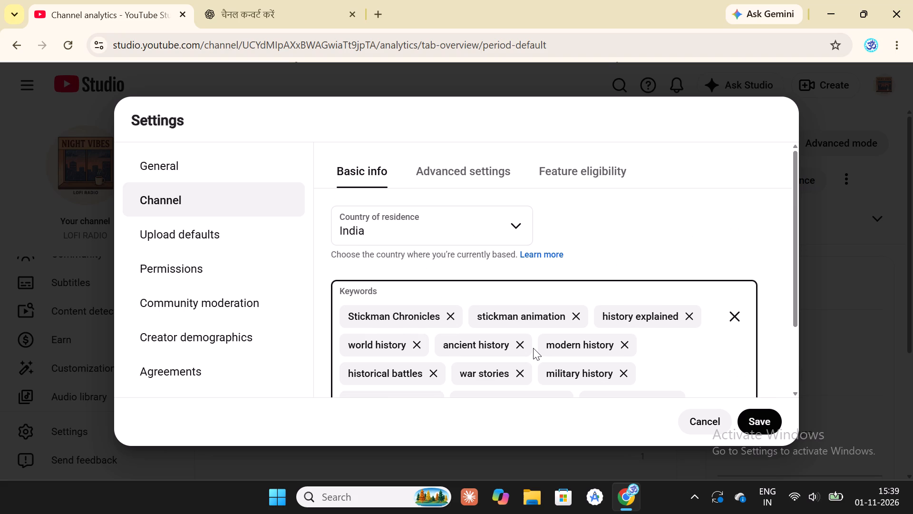
pyautogui.scroll(-2, 689, 370)
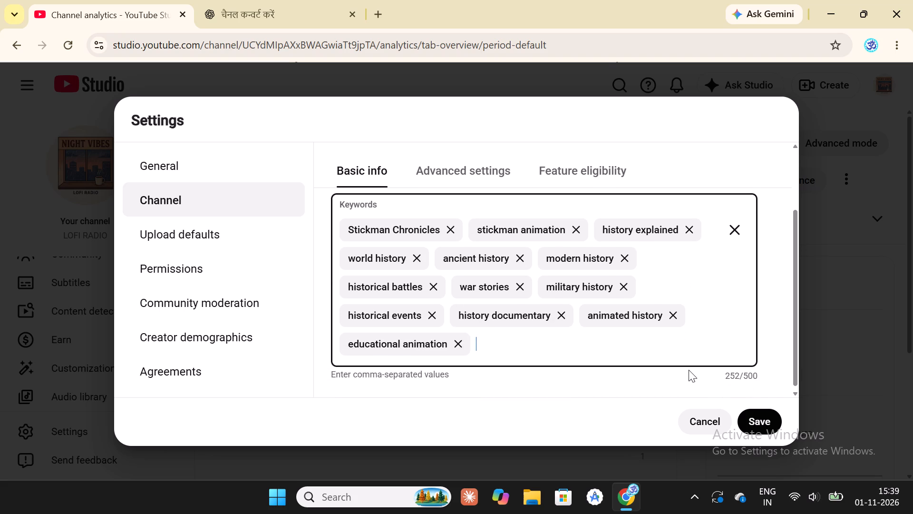
pyautogui.scroll(-1, 689, 370)
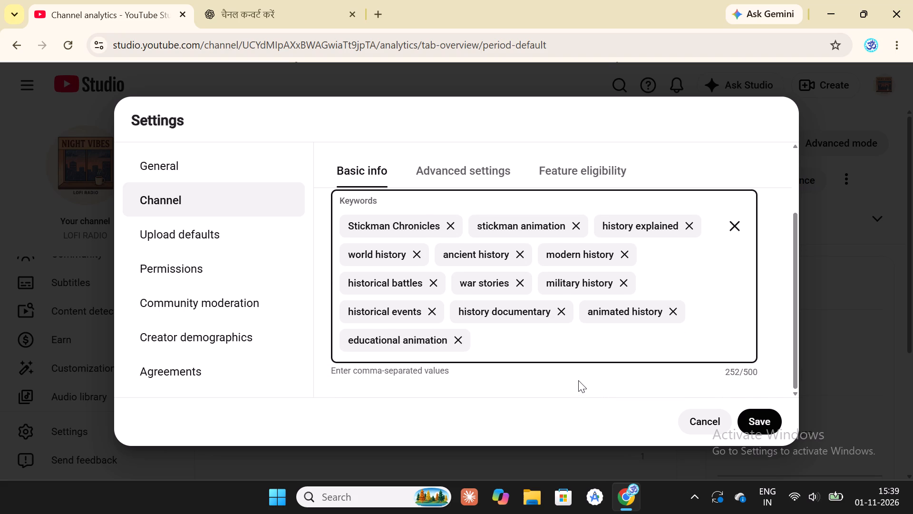
pyautogui.press('s')
pyautogui.write('tickman')
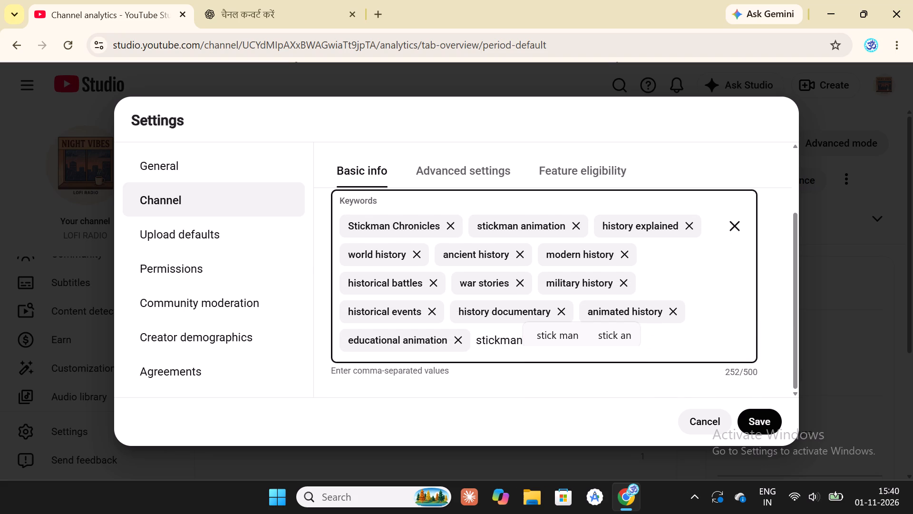
pyautogui.press('space')
pyautogui.press('e')
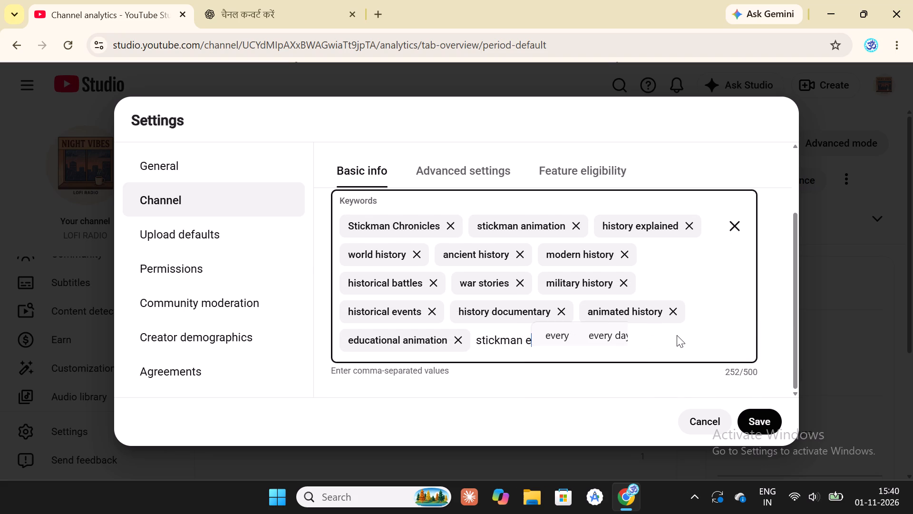
pyautogui.press('x')
pyautogui.write('plai')
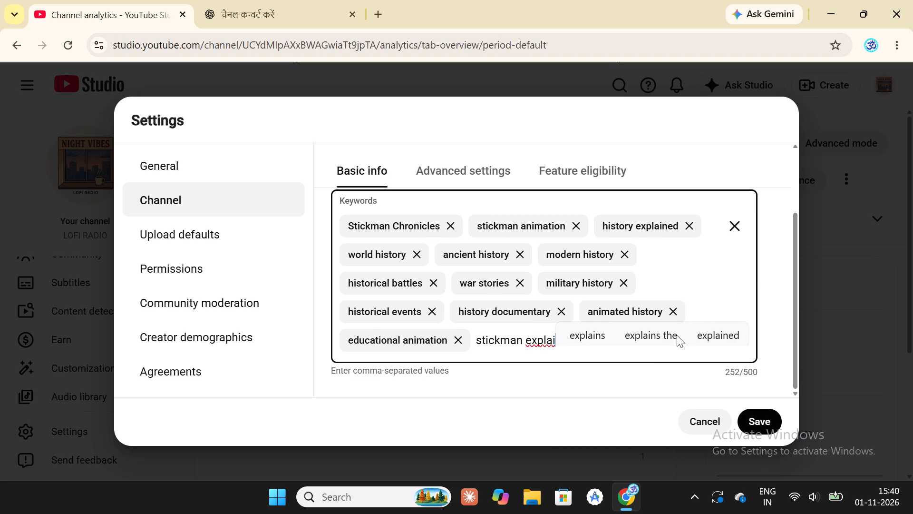
pyautogui.click(610, 336)
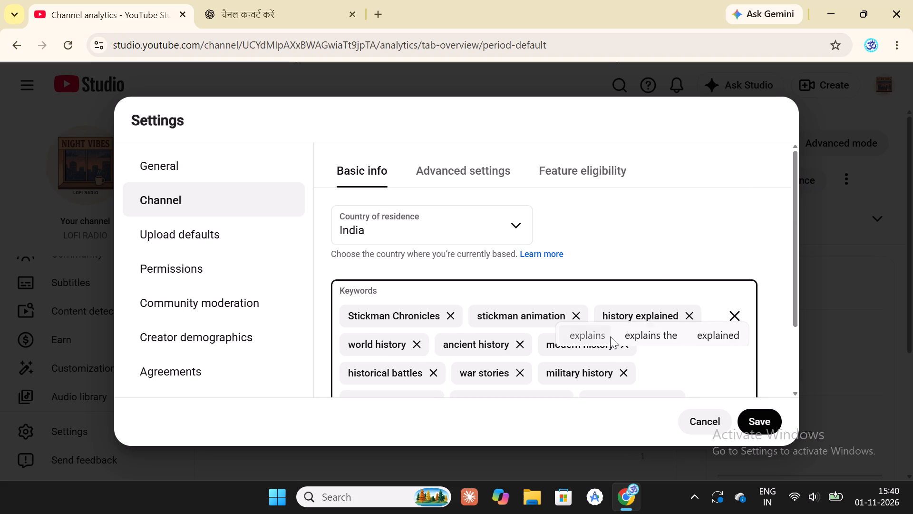
pyautogui.press('Return')
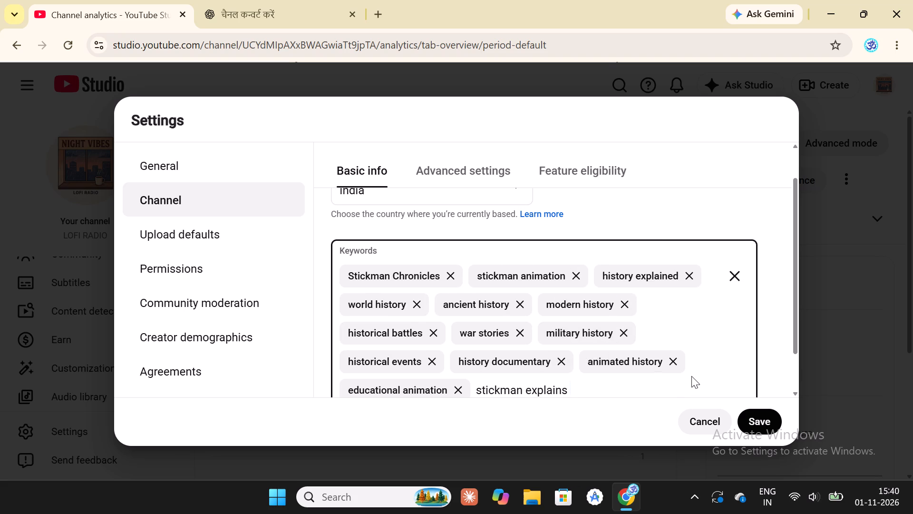
# Add "stickman explainer" as a channel keyword after stickman explains in the channel's basic info.
pyautogui.scroll(-4, 691, 376)
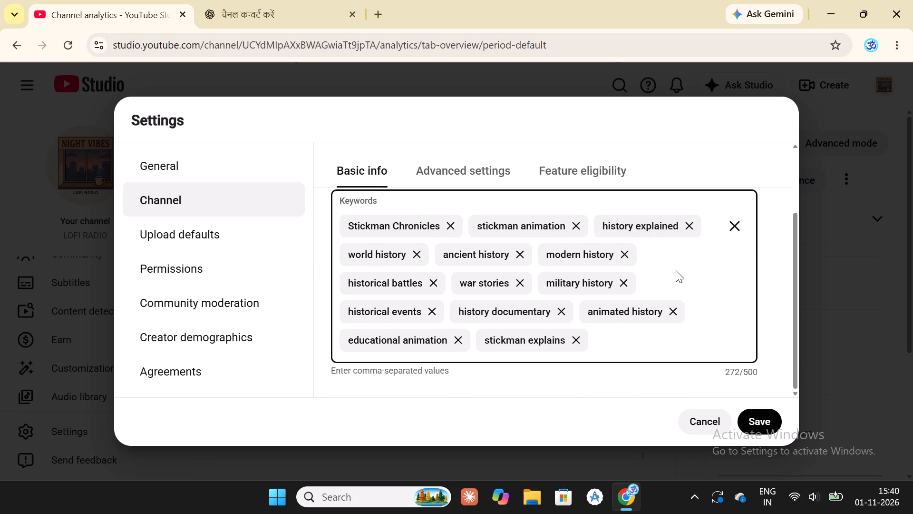
pyautogui.write('sti')
pyautogui.write('ck')
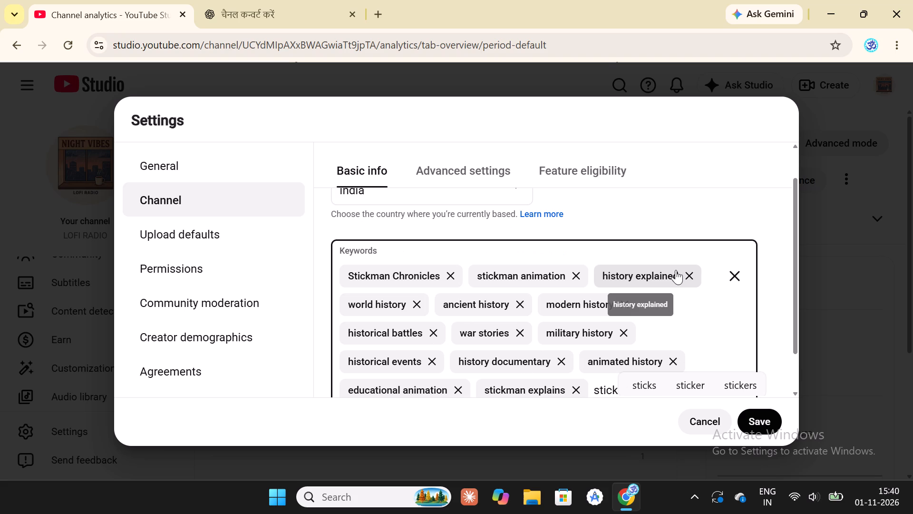
pyautogui.write('man')
pyautogui.press('space')
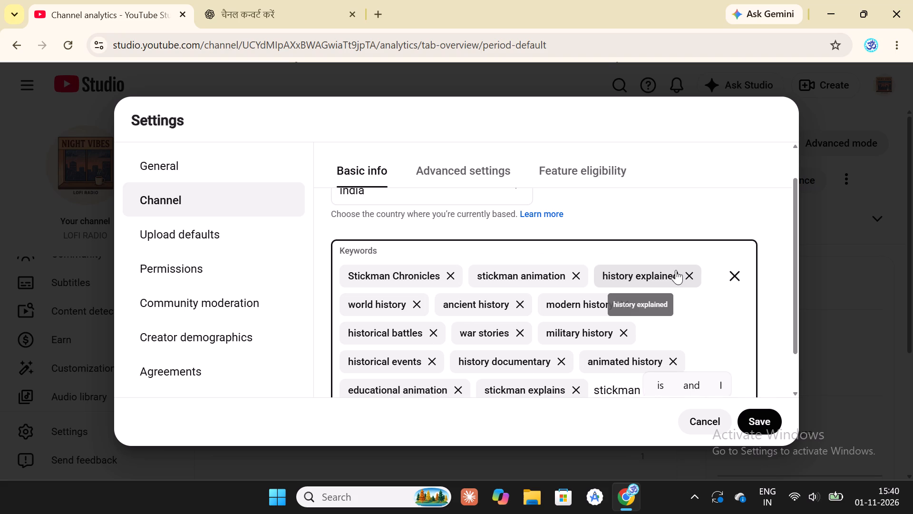
pyautogui.press('e')
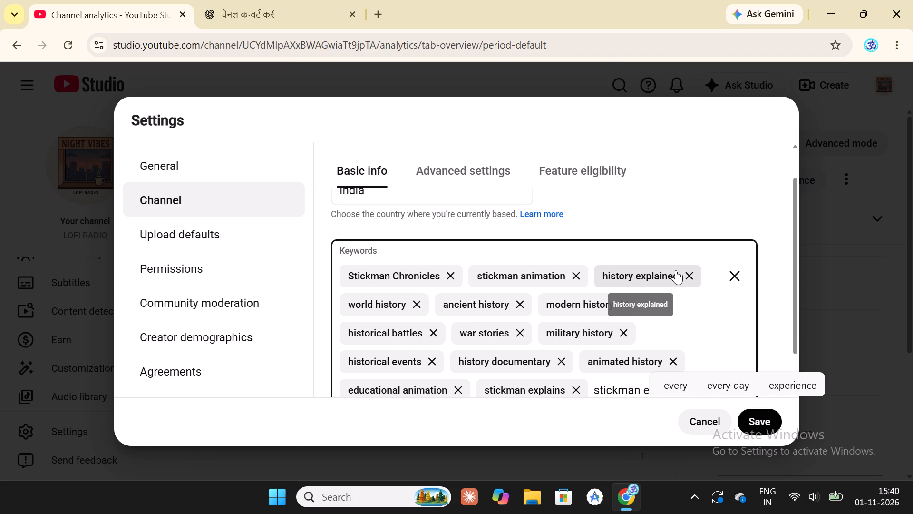
pyautogui.press('x')
pyautogui.write('pla')
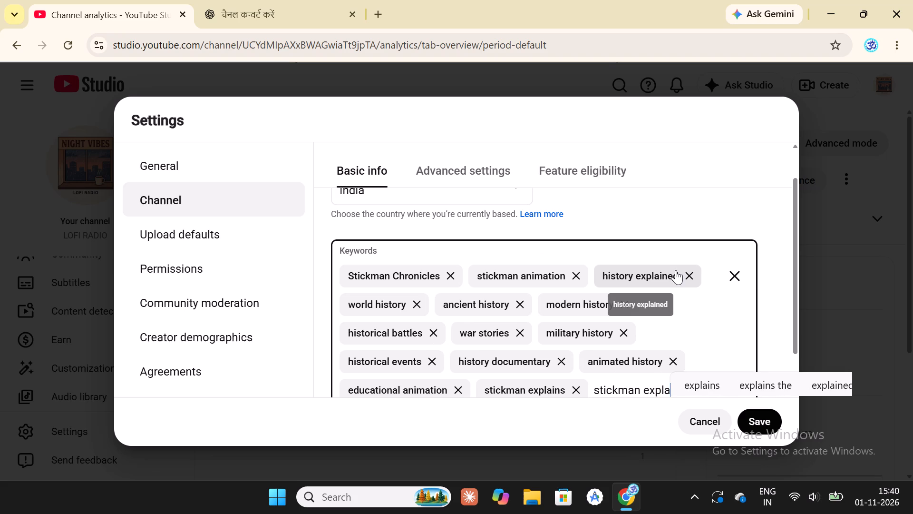
pyautogui.click(700, 385)
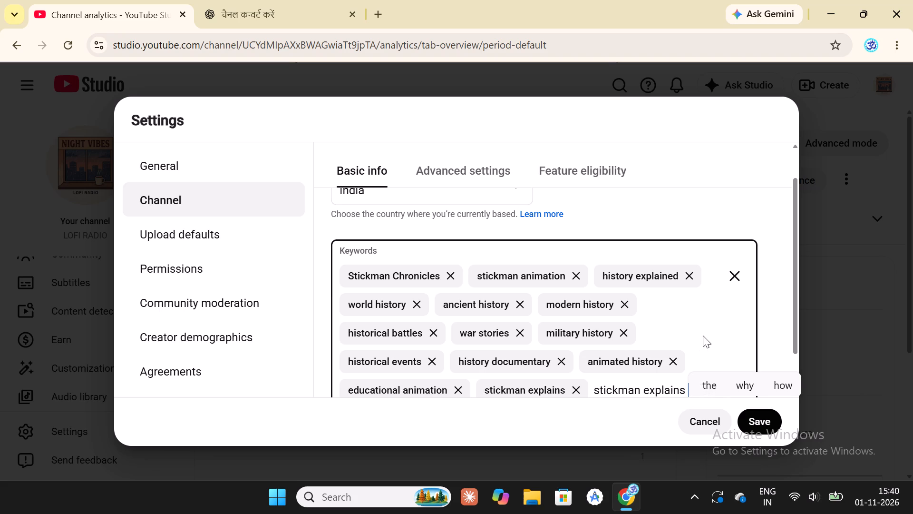
pyautogui.press('BackSpace')
pyautogui.press('BackSpace')
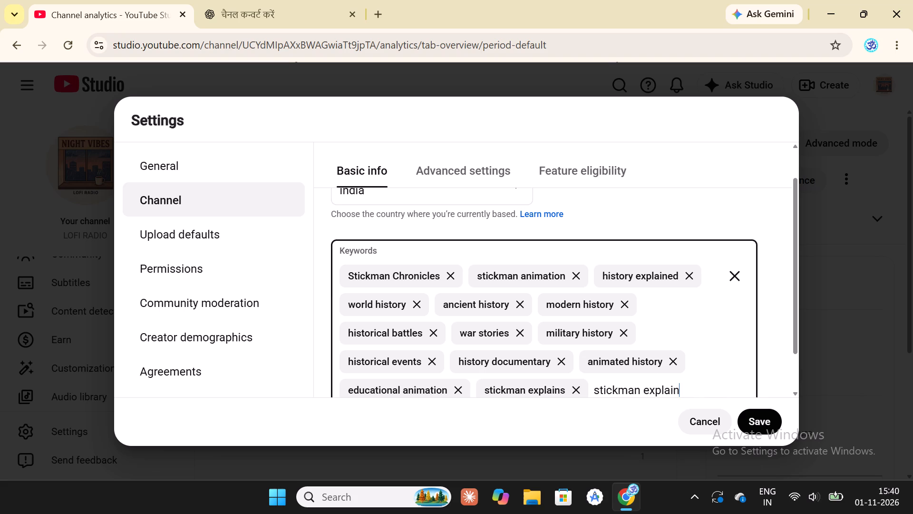
pyautogui.write('er')
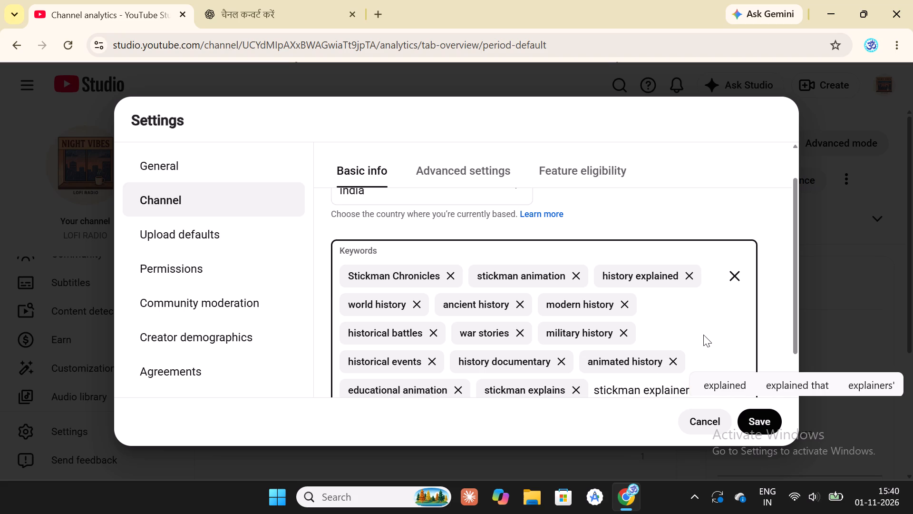
pyautogui.press('Return')
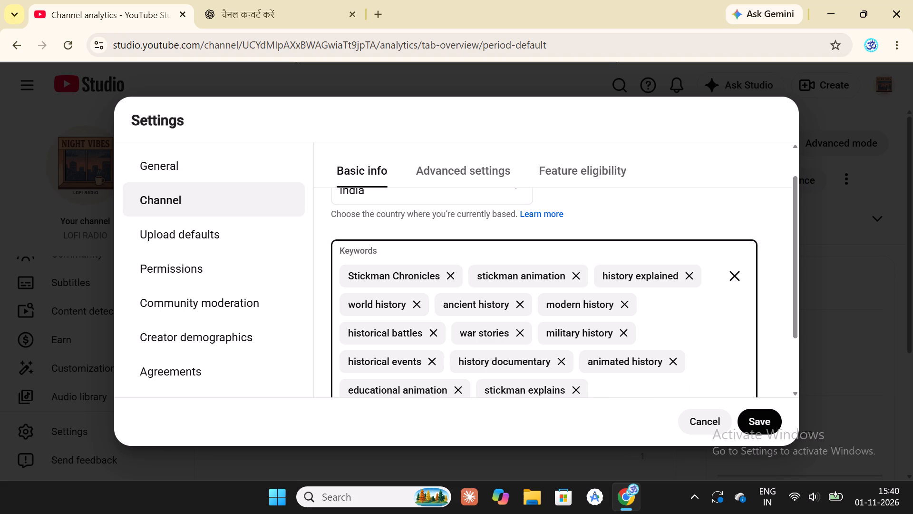
pyautogui.scroll(-1, 706, 339)
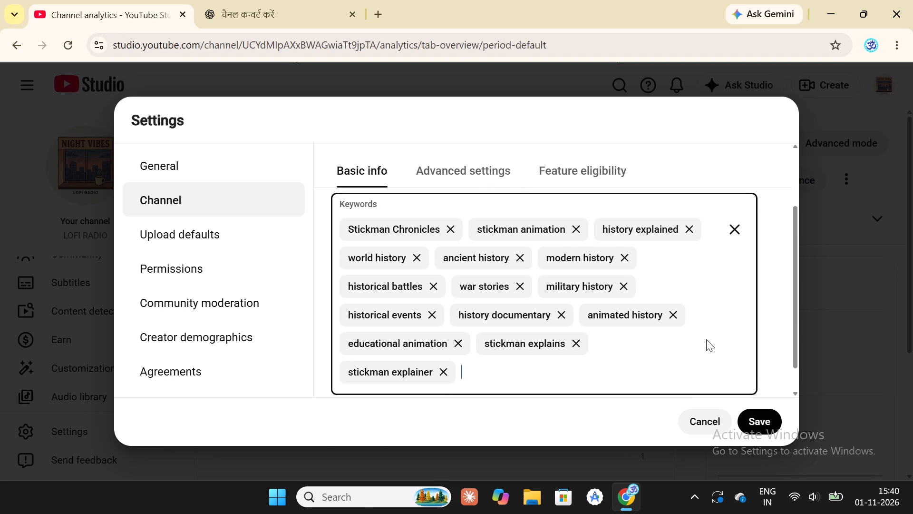
pyautogui.scroll(-1, 706, 339)
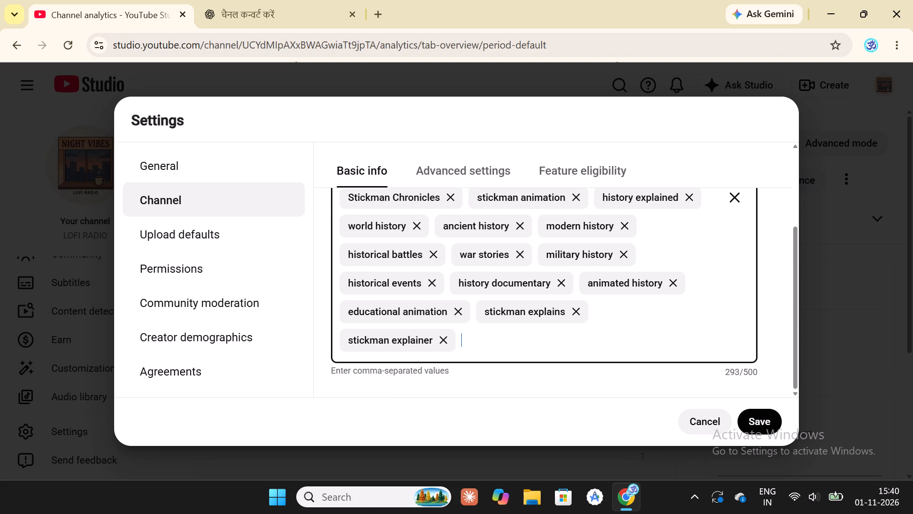
pyautogui.write('st')
pyautogui.write('ic')
pyautogui.press('k')
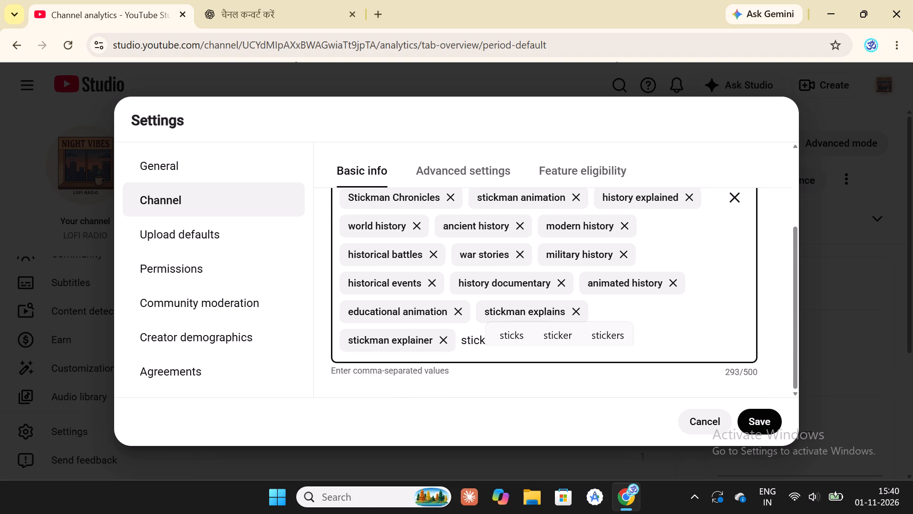
pyautogui.write('ma')
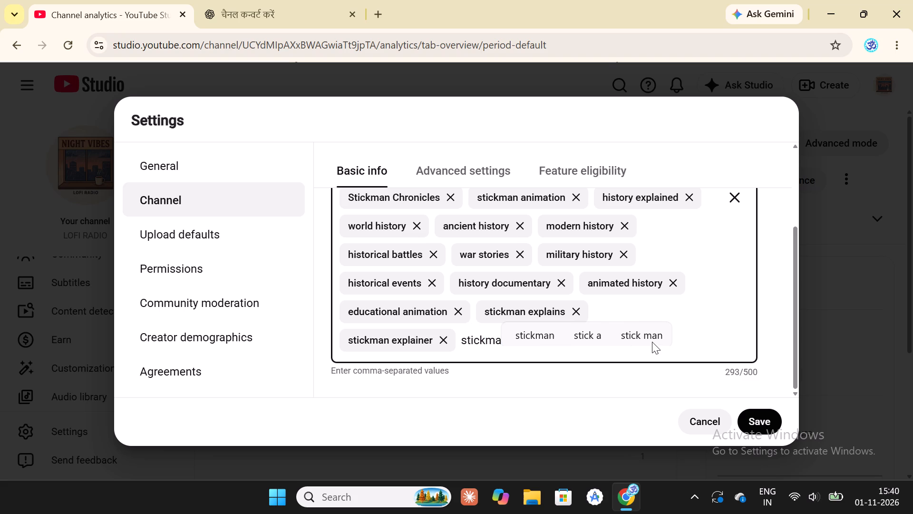
pyautogui.click(536, 334)
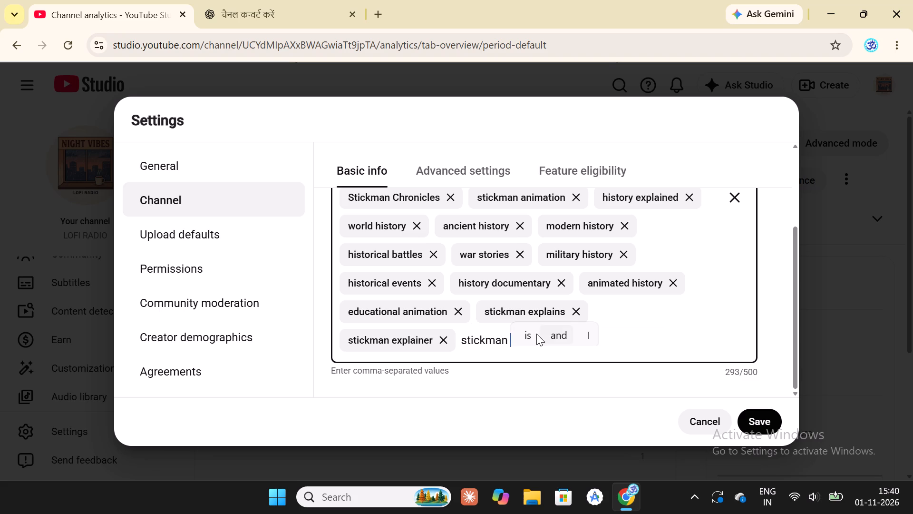
pyautogui.write('explain')
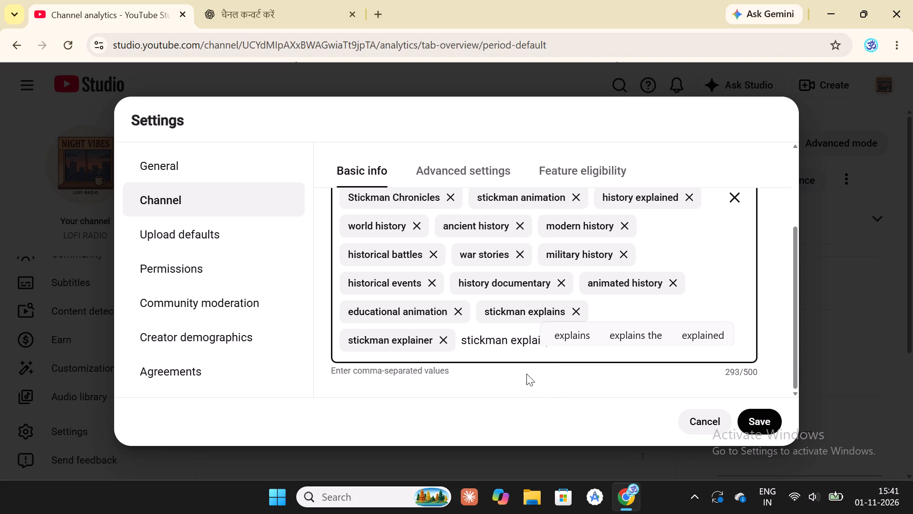
pyautogui.scroll(-1, 440, 335)
pyautogui.write('natio')
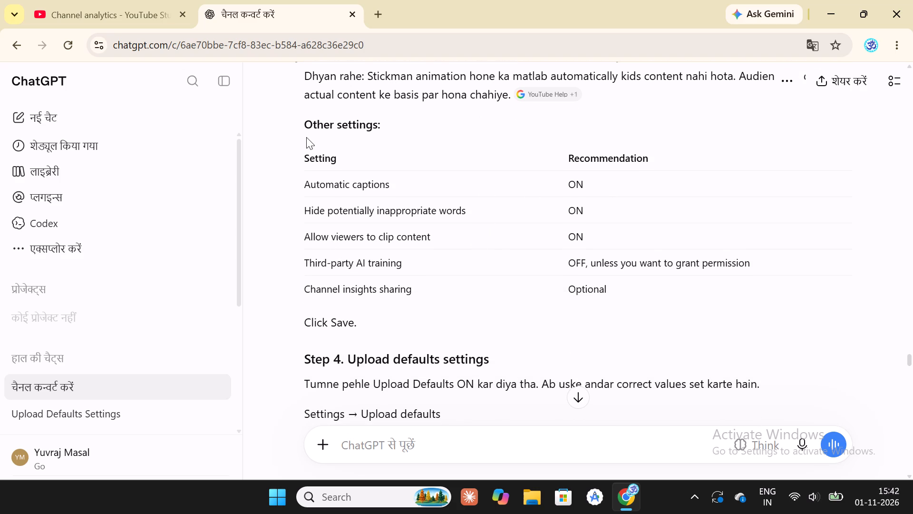
# Return to YouTube Studio and check the channel's advanced settings against the guide, from third-party training back to Audience.
pyautogui.click(121, 13)
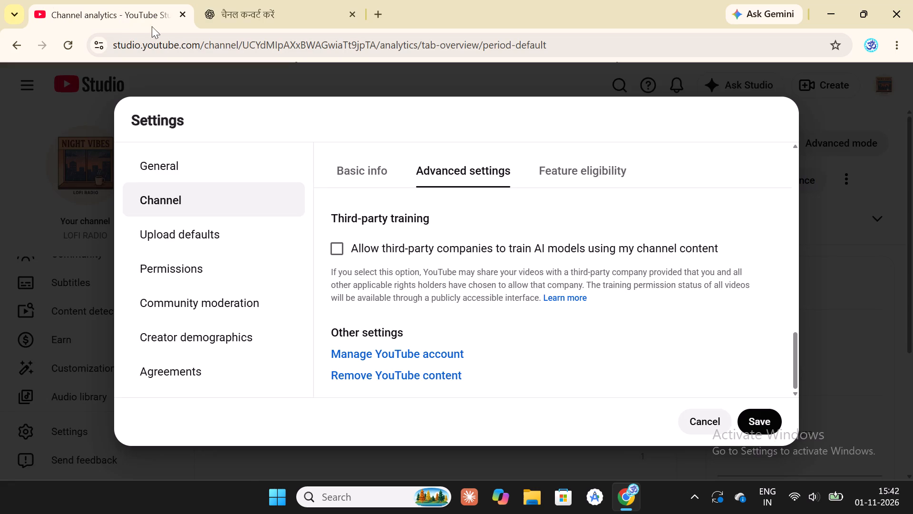
pyautogui.scroll(2, 408, 257)
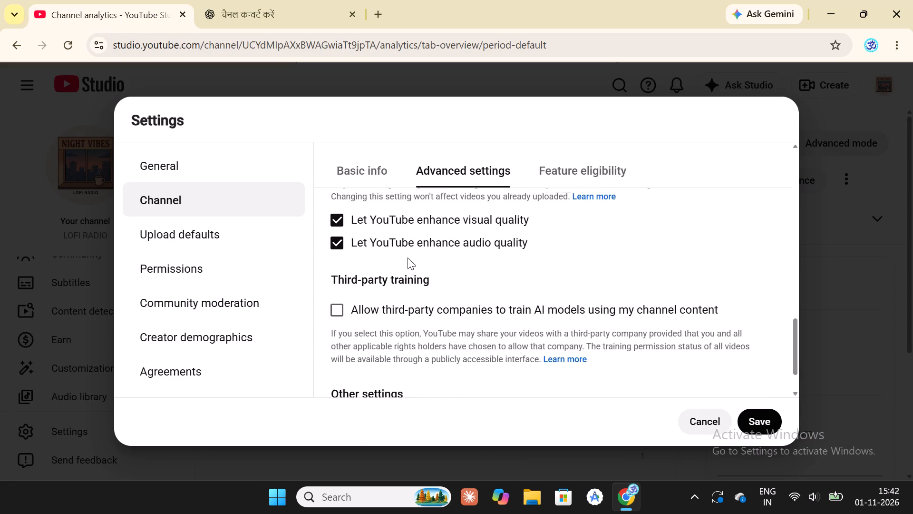
pyautogui.scroll(4, 408, 257)
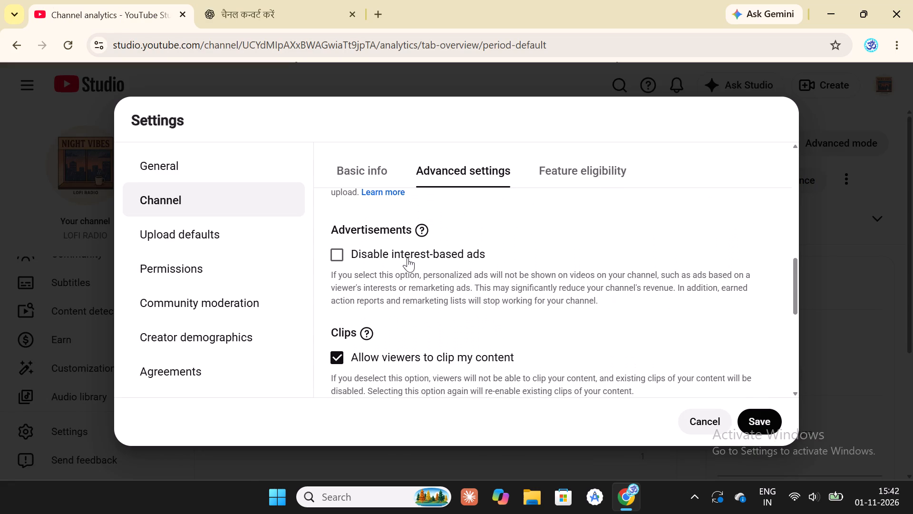
pyautogui.scroll(4, 408, 257)
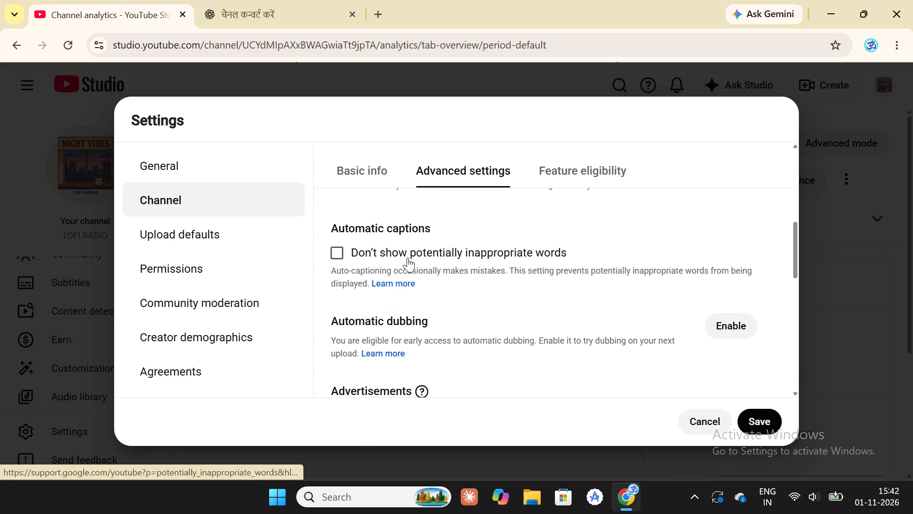
pyautogui.scroll(2, 408, 257)
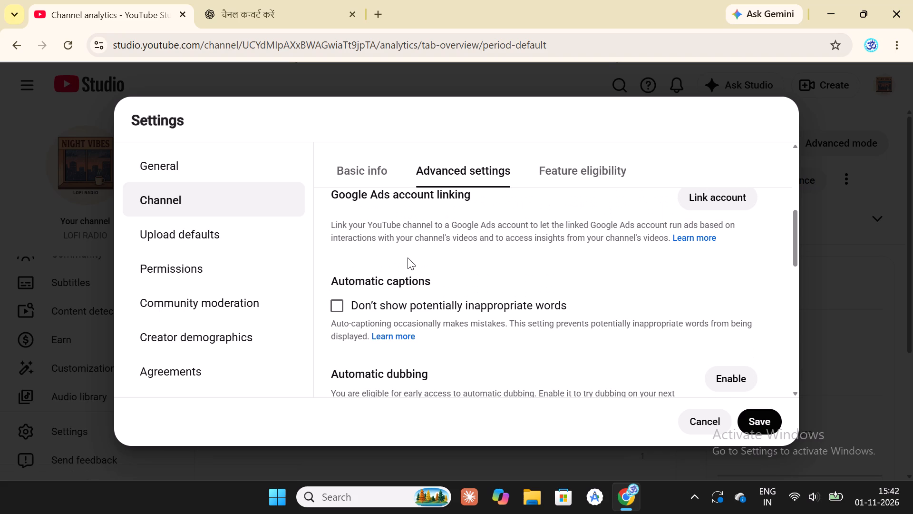
pyautogui.scroll(2, 408, 257)
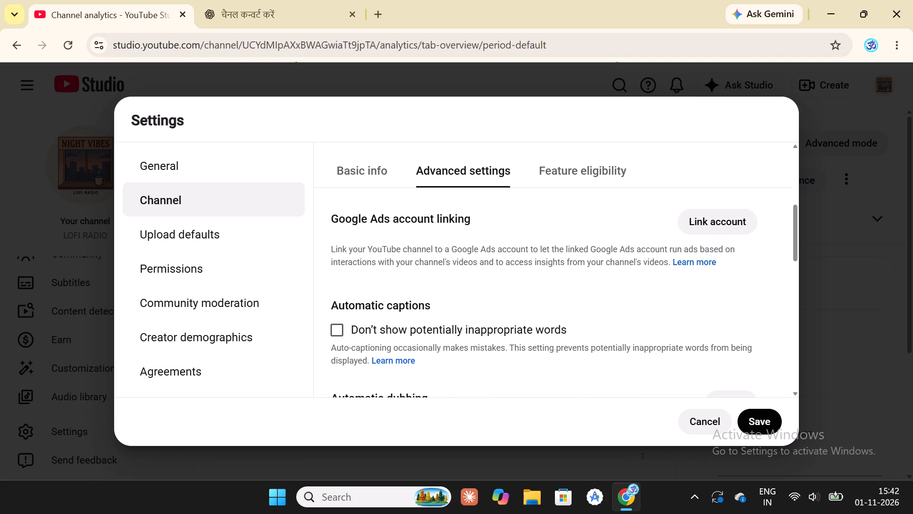
pyautogui.scroll(1, 408, 257)
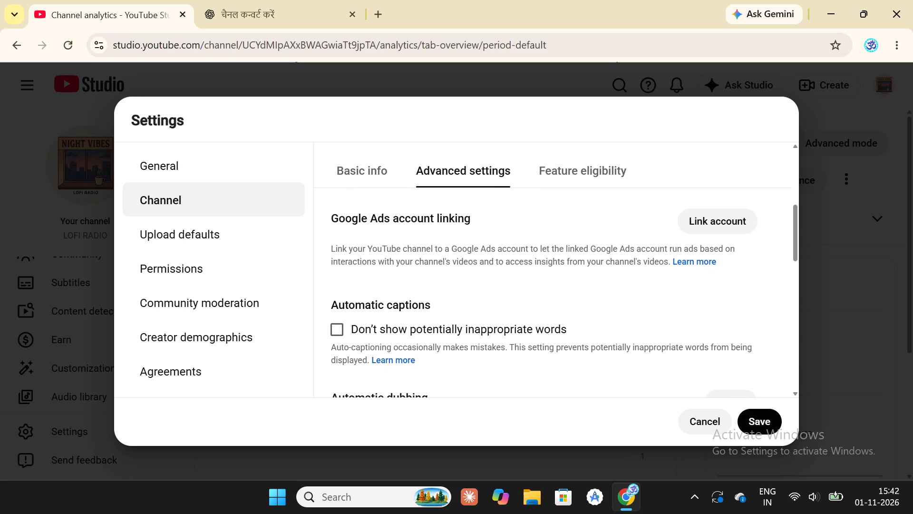
pyautogui.scroll(1, 451, 275)
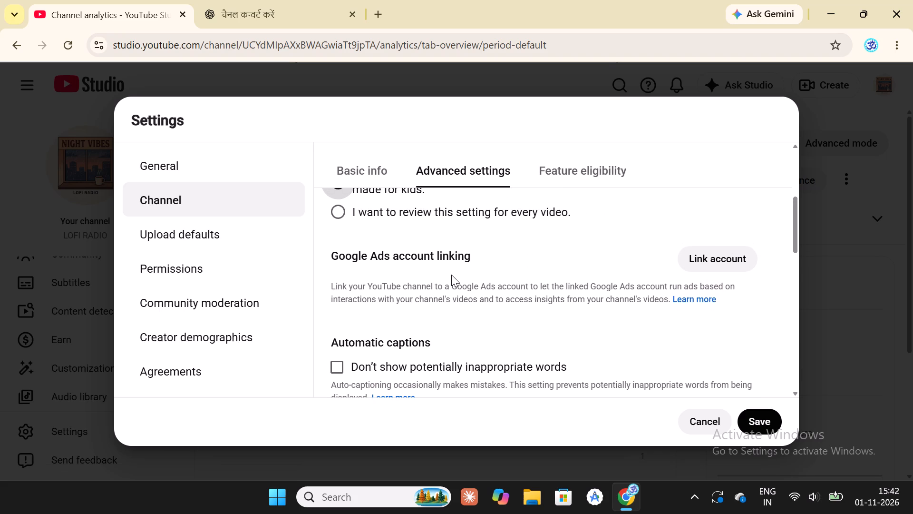
pyautogui.scroll(2, 422, 300)
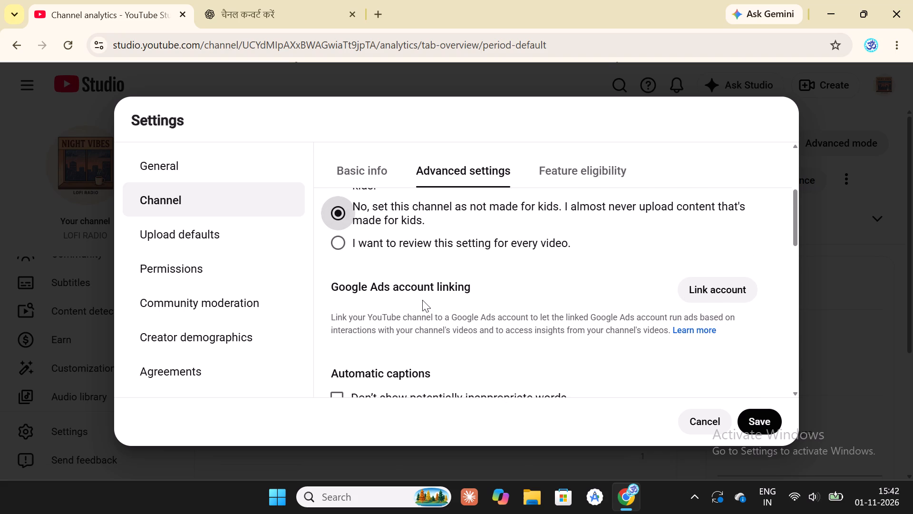
pyautogui.scroll(2, 422, 300)
pyautogui.click(480, 308)
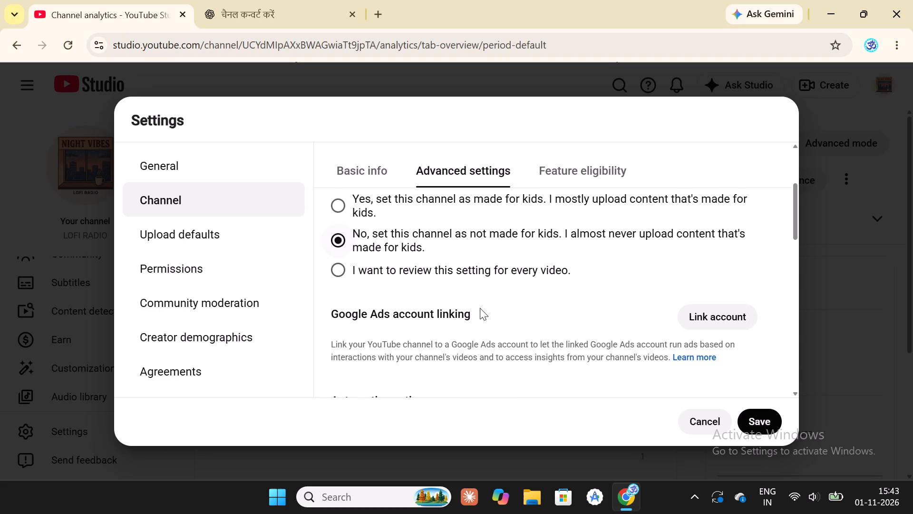
pyautogui.scroll(1, 363, 294)
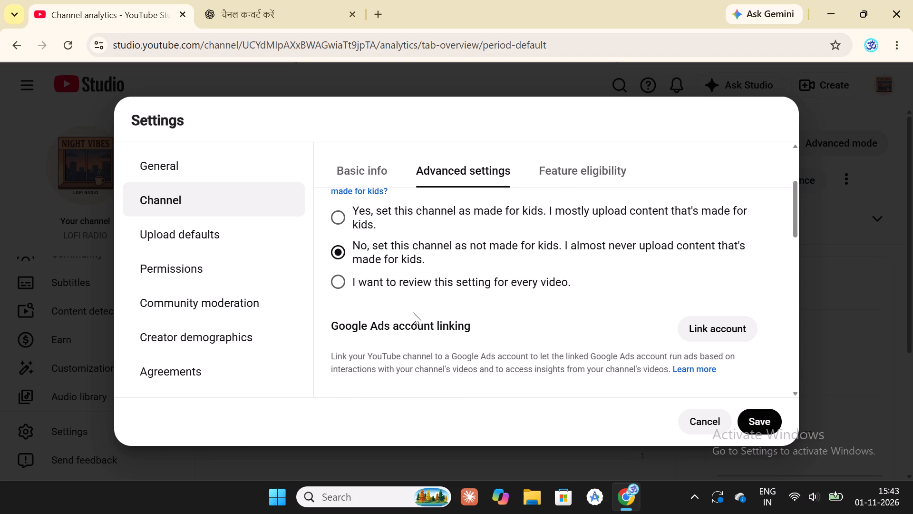
pyautogui.scroll(2, 423, 273)
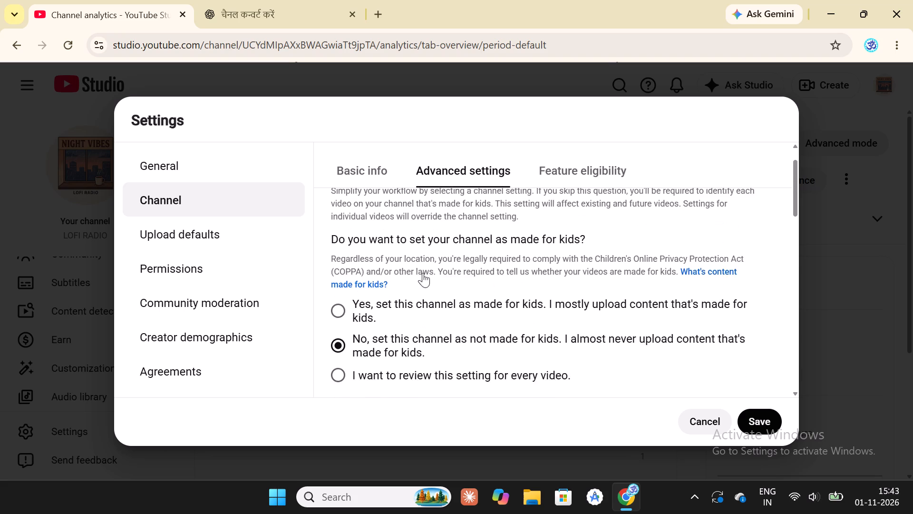
pyautogui.scroll(2, 423, 273)
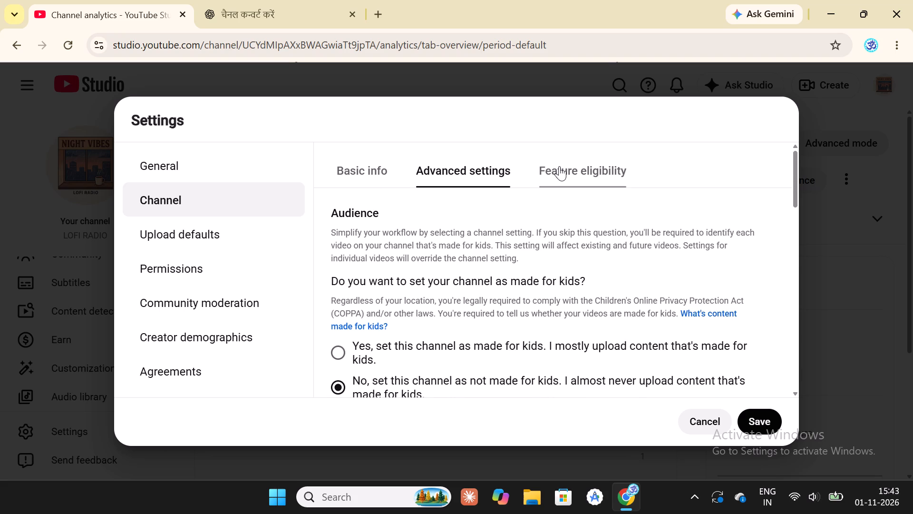
# Review the channel's feature eligibility for standard, intermediate and advanced features.
pyautogui.click(559, 166)
pyautogui.scroll(-1, 486, 256)
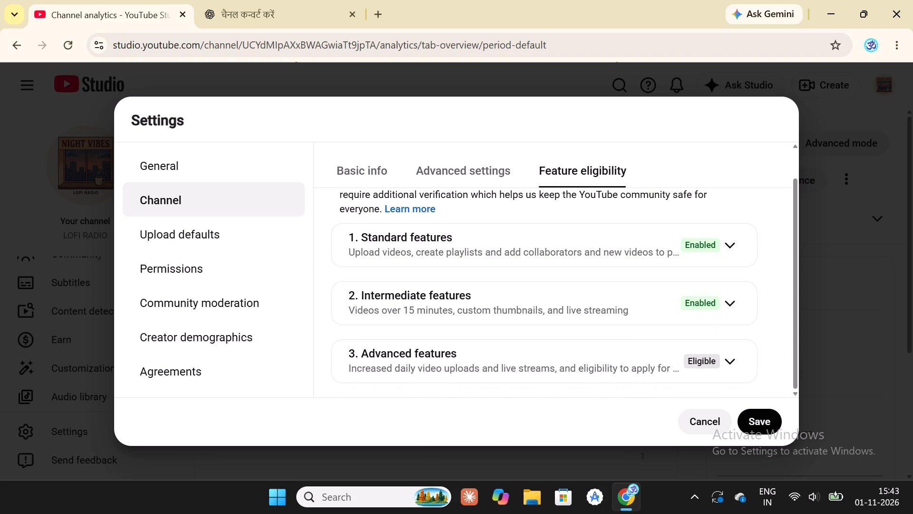
# Review the upload defaults, covering the basic info and the advanced settings for chapters, license, category, languages and comments.
pyautogui.click(172, 237)
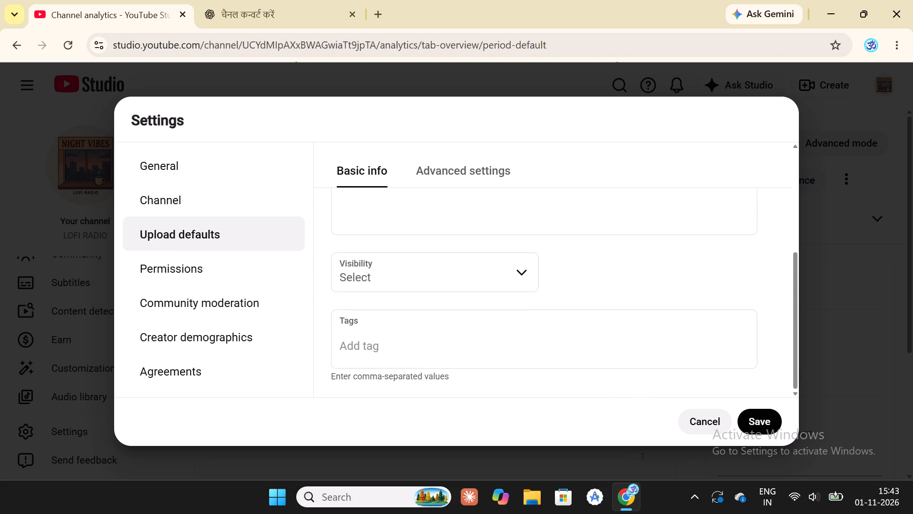
pyautogui.scroll(-3, 392, 253)
pyautogui.click(433, 171)
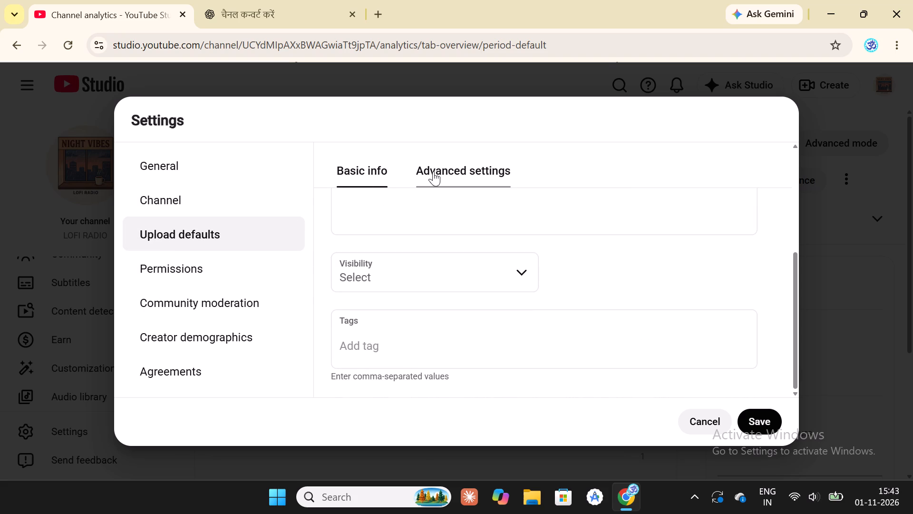
pyautogui.scroll(-1, 495, 284)
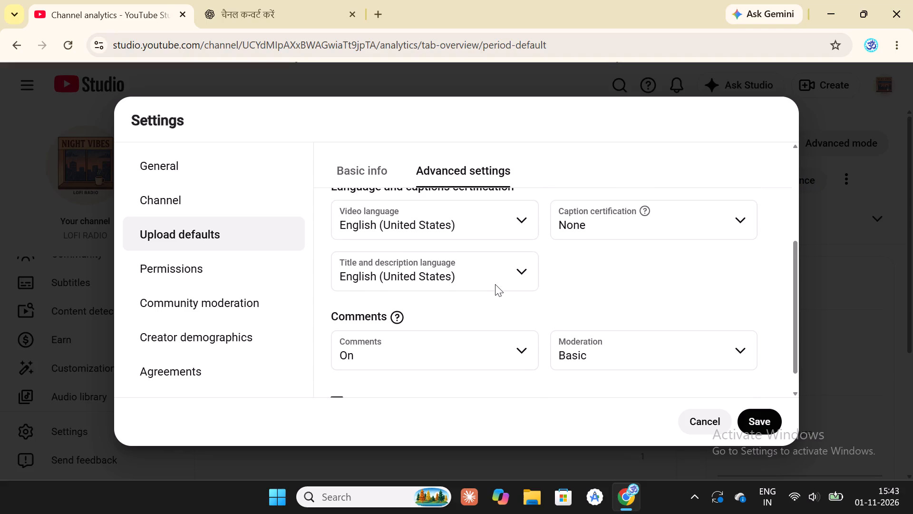
pyautogui.scroll(-1, 495, 284)
pyautogui.scroll(2, 495, 284)
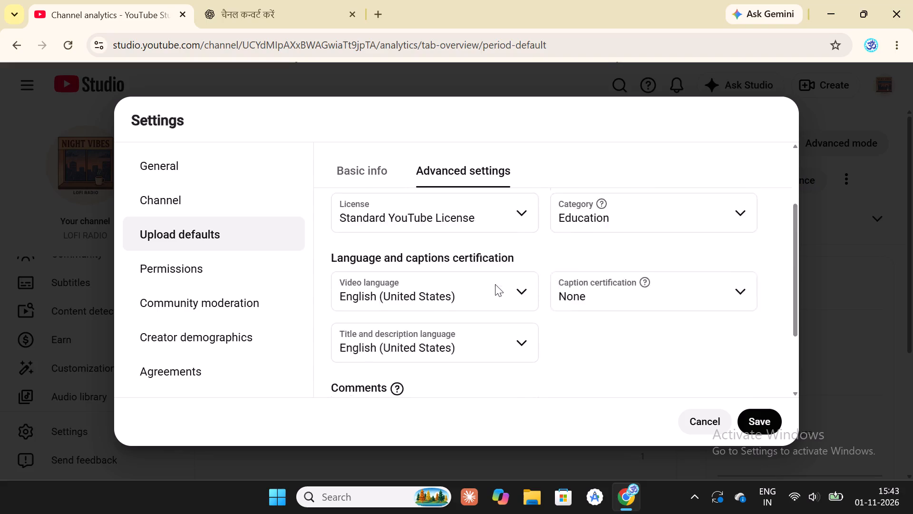
pyautogui.scroll(2, 495, 284)
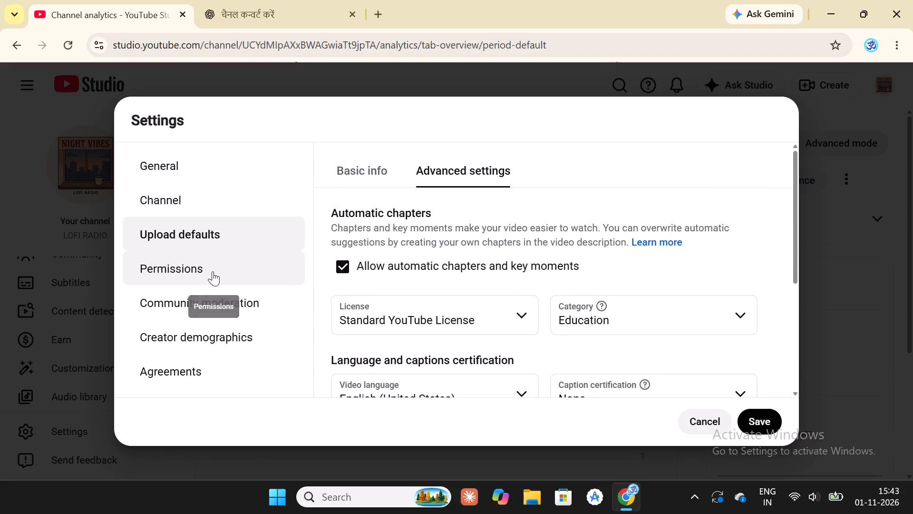
# Review the channel's permissions and the access roles that can be assigned to the current manager.
pyautogui.click(214, 271)
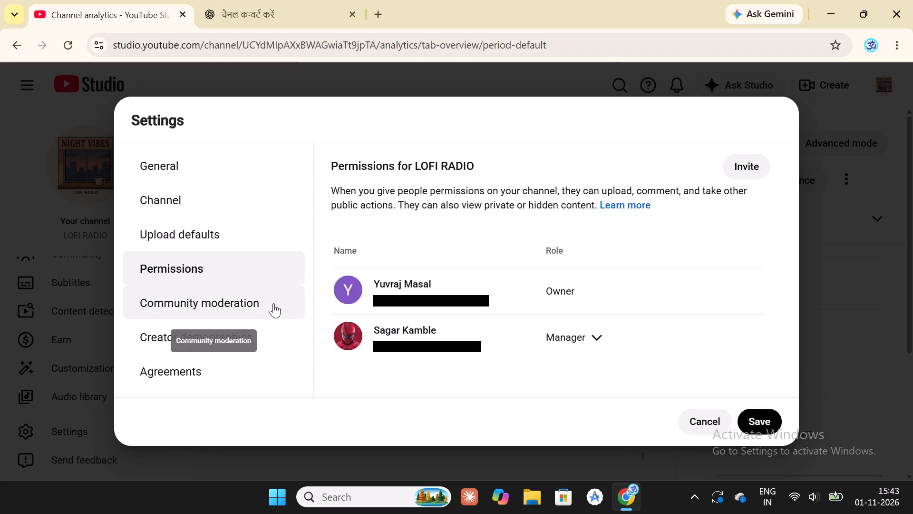
pyautogui.click(597, 336)
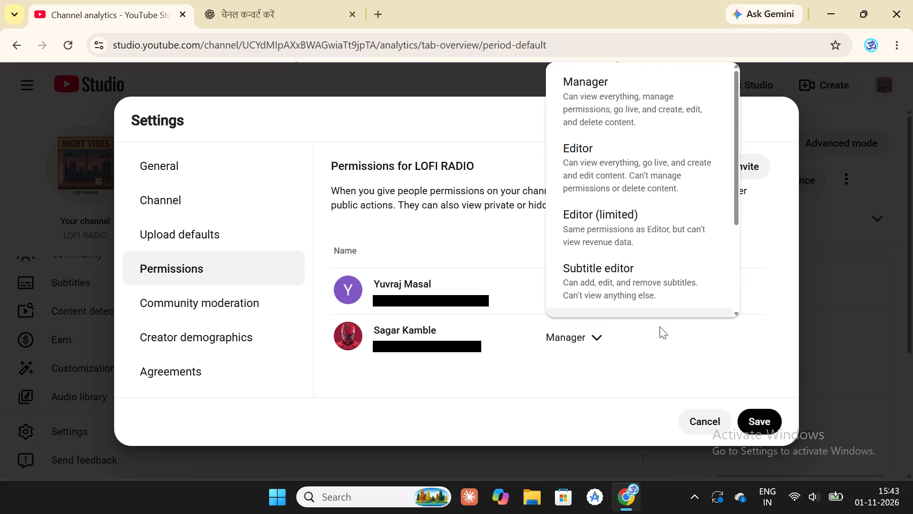
pyautogui.click(641, 350)
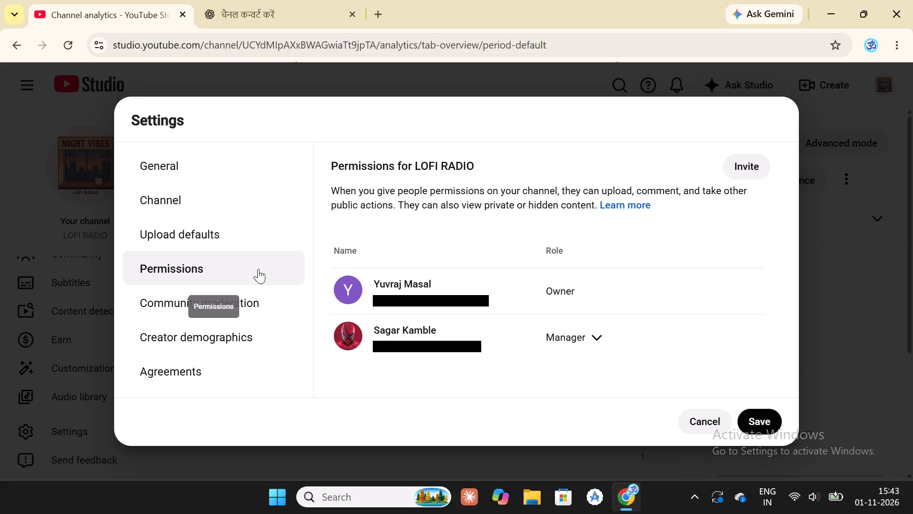
# Review the community moderation settings, covering content controls, user management and channel guidelines.
pyautogui.click(231, 306)
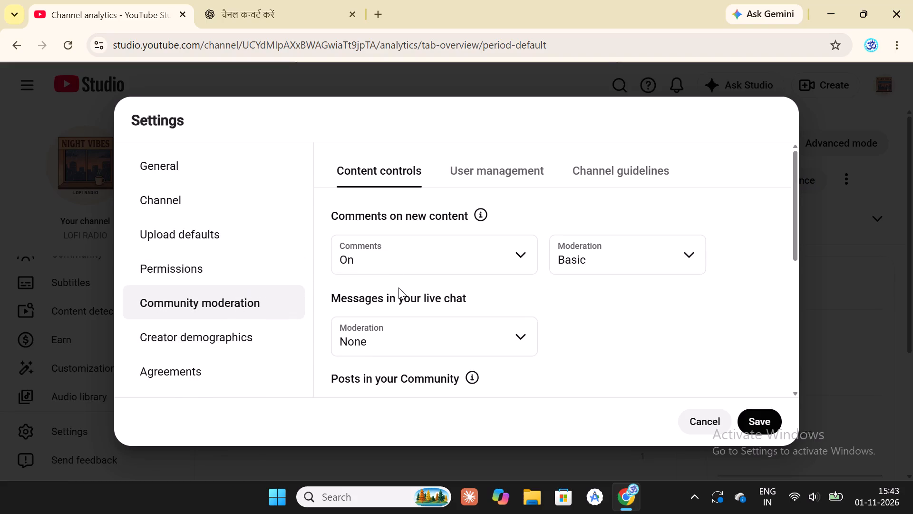
pyautogui.hscroll(1, 398, 287)
pyautogui.scroll(-2, 562, 316)
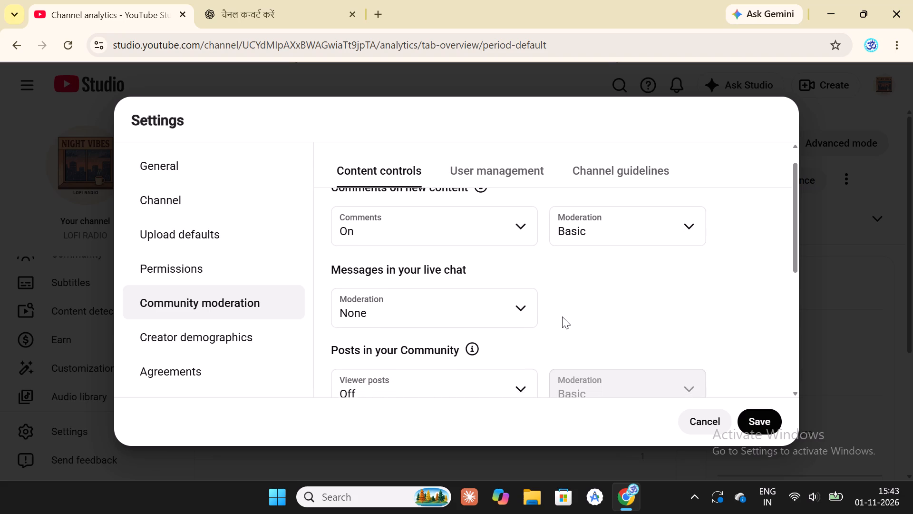
pyautogui.scroll(-4, 562, 316)
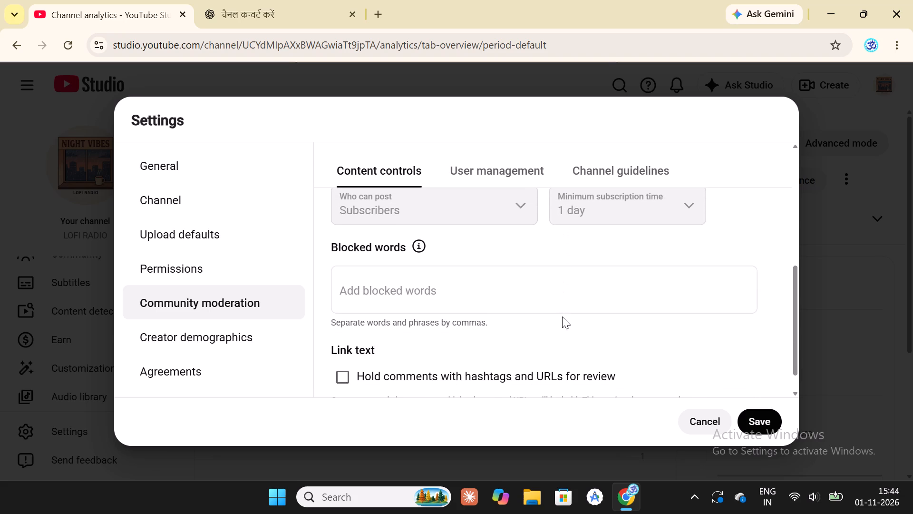
pyautogui.scroll(-1, 562, 316)
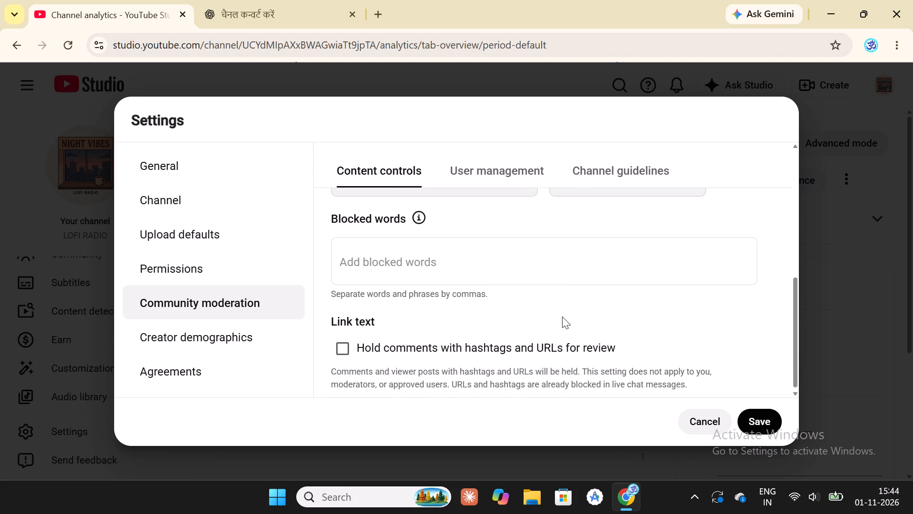
pyautogui.scroll(-1, 562, 316)
pyautogui.scroll(6, 562, 316)
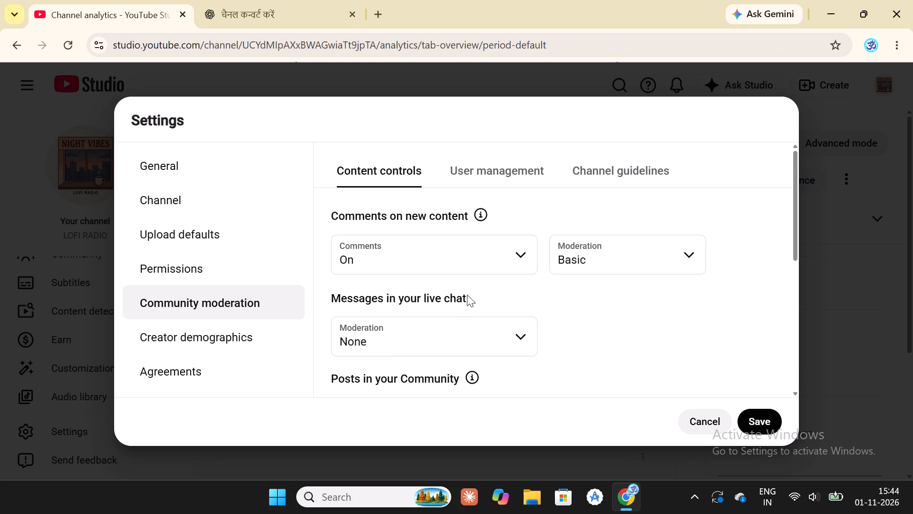
pyautogui.click(484, 180)
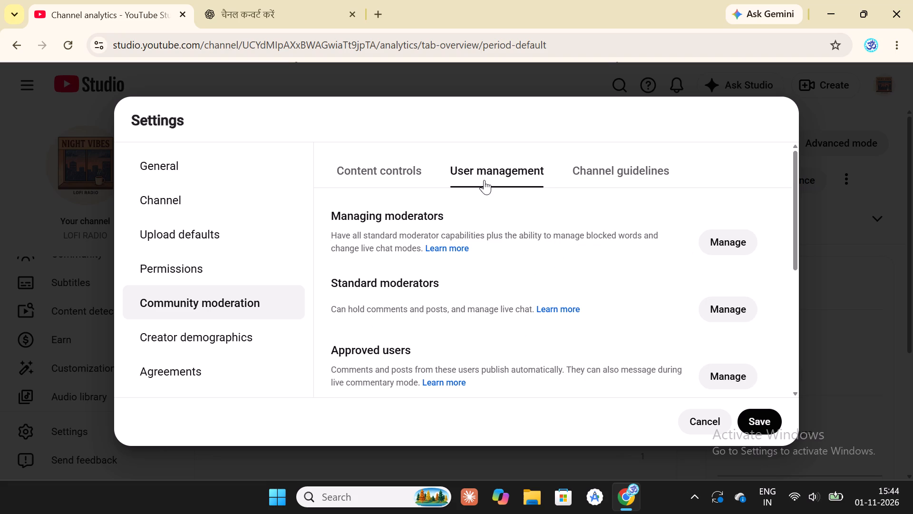
pyautogui.scroll(-7, 505, 223)
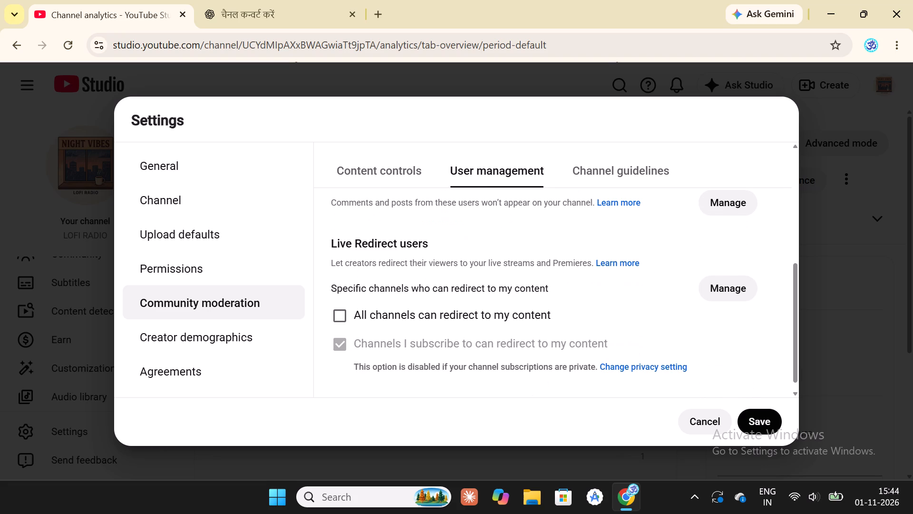
pyautogui.scroll(-1, 505, 223)
pyautogui.click(590, 166)
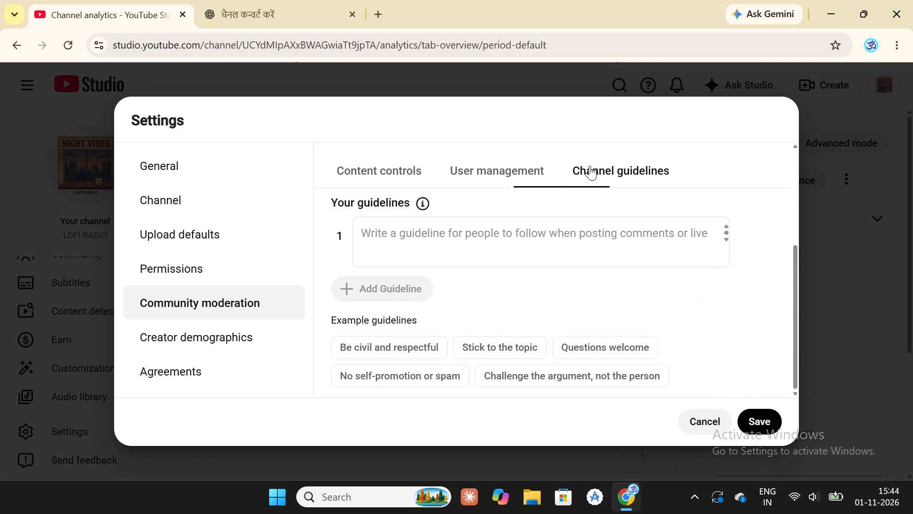
pyautogui.click(219, 280)
pyautogui.click(207, 241)
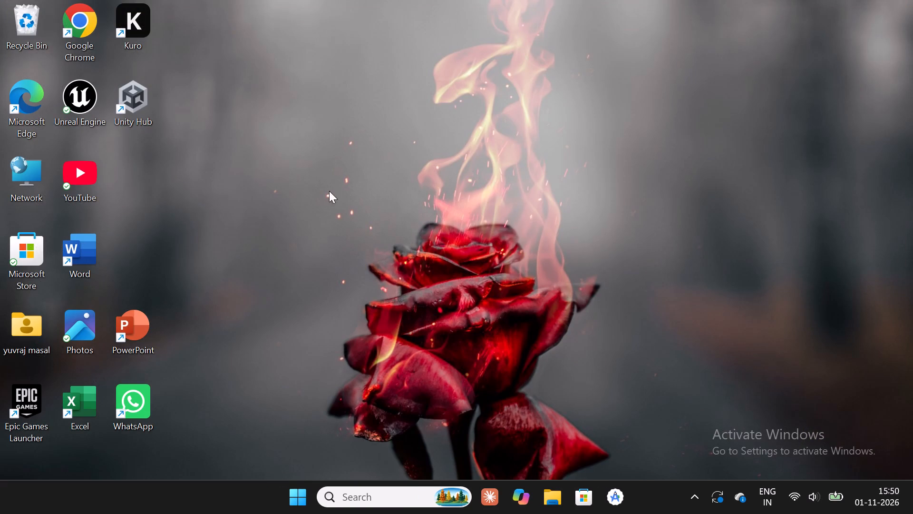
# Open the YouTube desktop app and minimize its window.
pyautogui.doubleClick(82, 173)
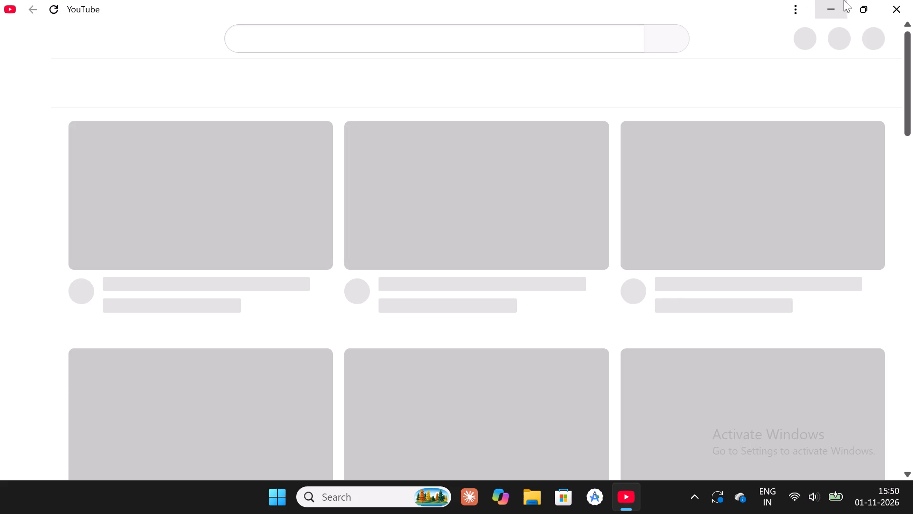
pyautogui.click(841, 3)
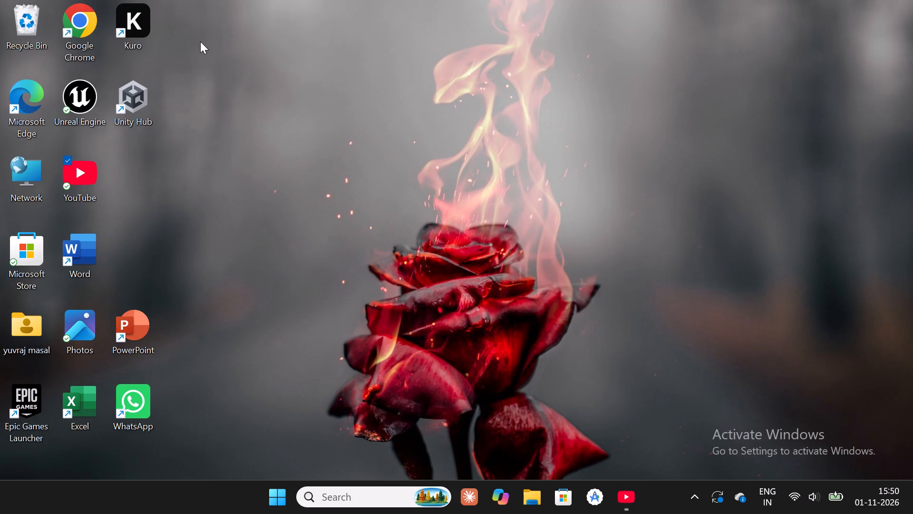
# Reopen Google Chrome with the Om-avatar profile and search Google for "yt studio".
pyautogui.doubleClick(82, 24)
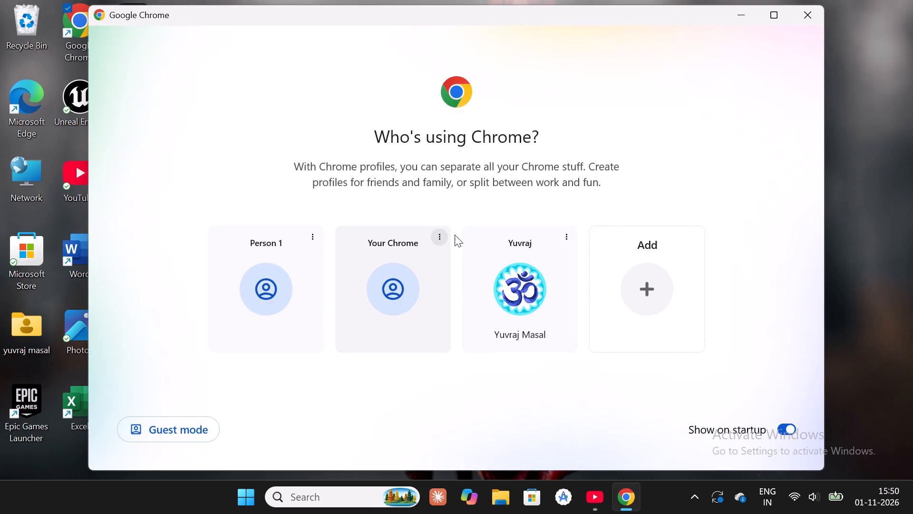
pyautogui.doubleClick(515, 291)
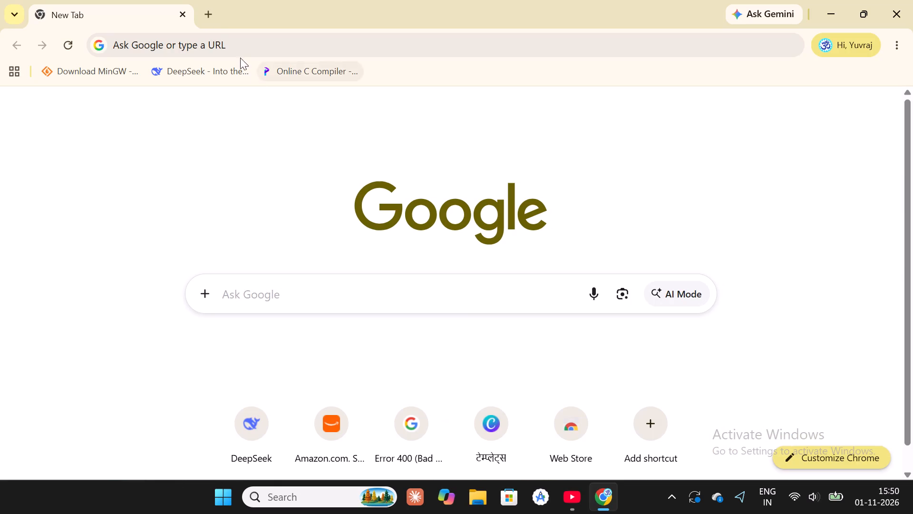
pyautogui.click(206, 48)
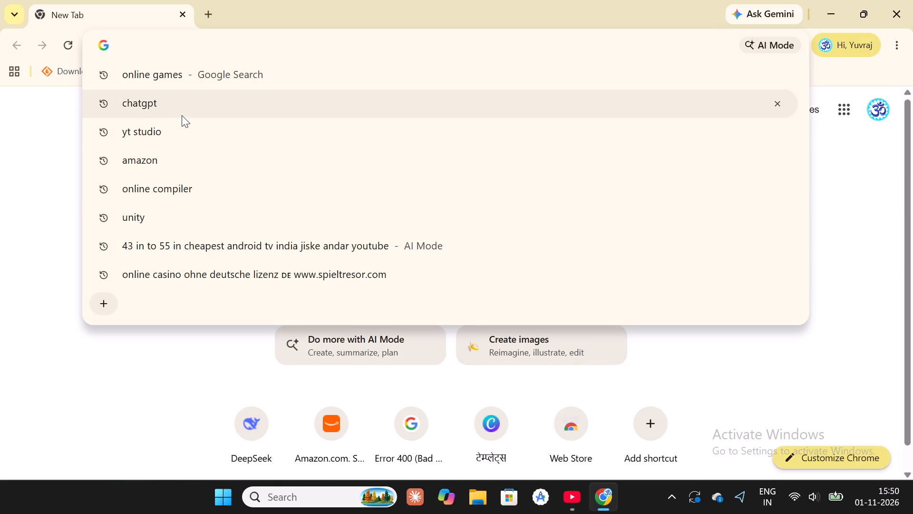
pyautogui.click(178, 130)
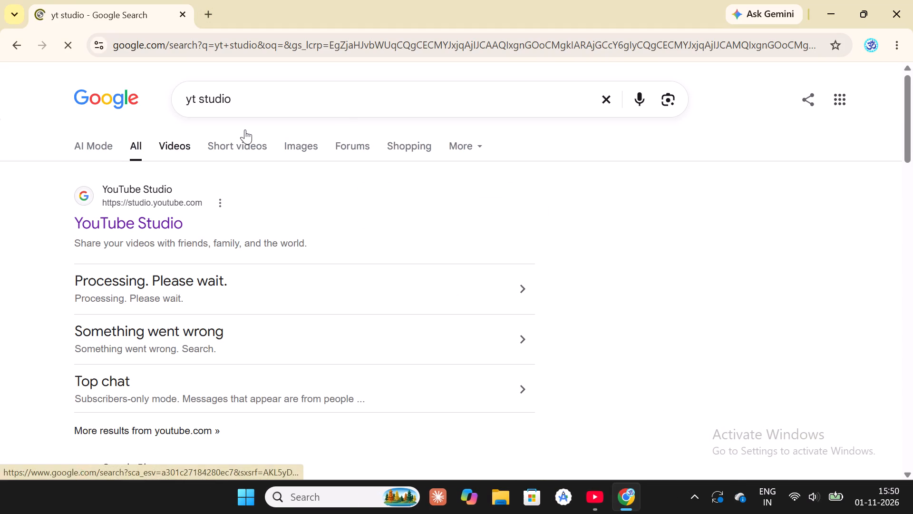
# Open YouTube Studio from the search results and switch to the Tiny Tunes Kids channel account.
pyautogui.click(153, 222)
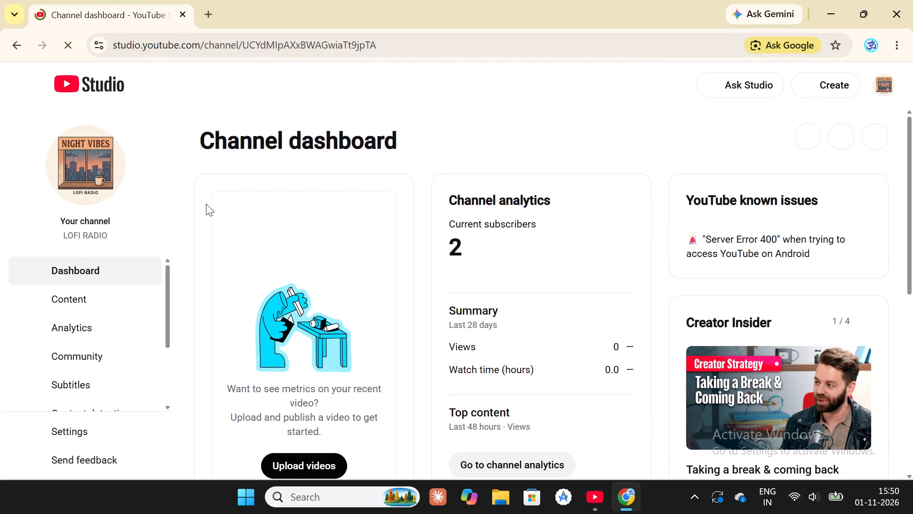
pyautogui.click(890, 85)
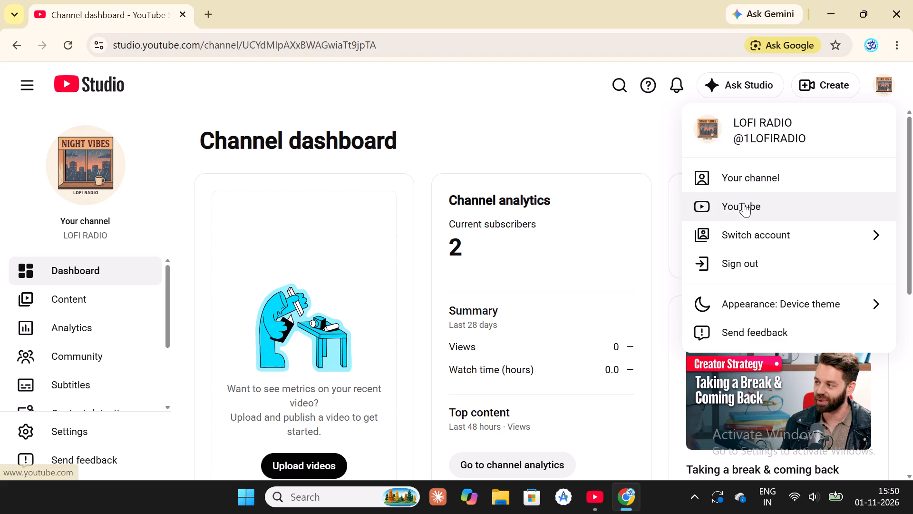
pyautogui.click(739, 226)
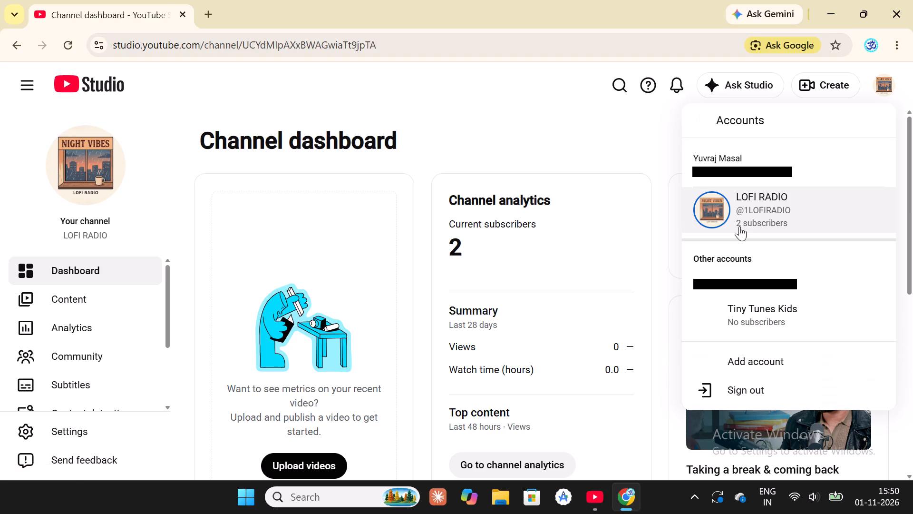
pyautogui.click(717, 303)
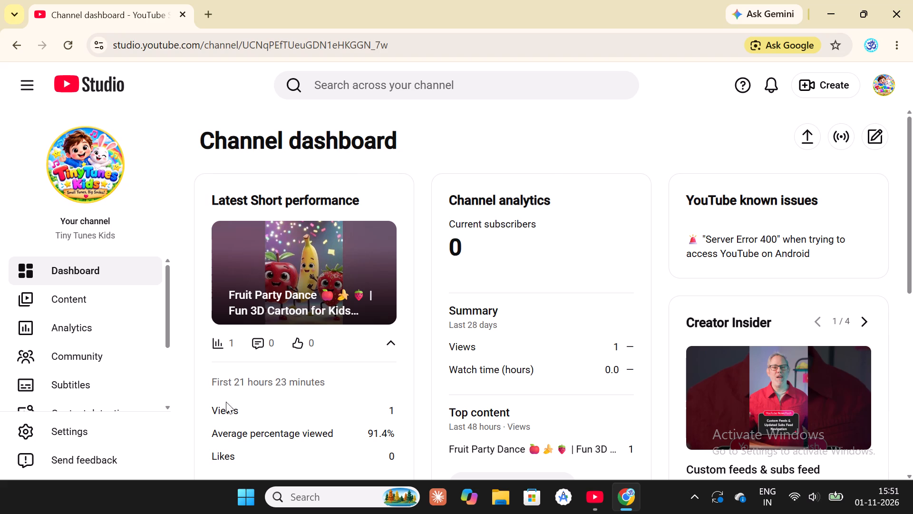
pyautogui.click(68, 430)
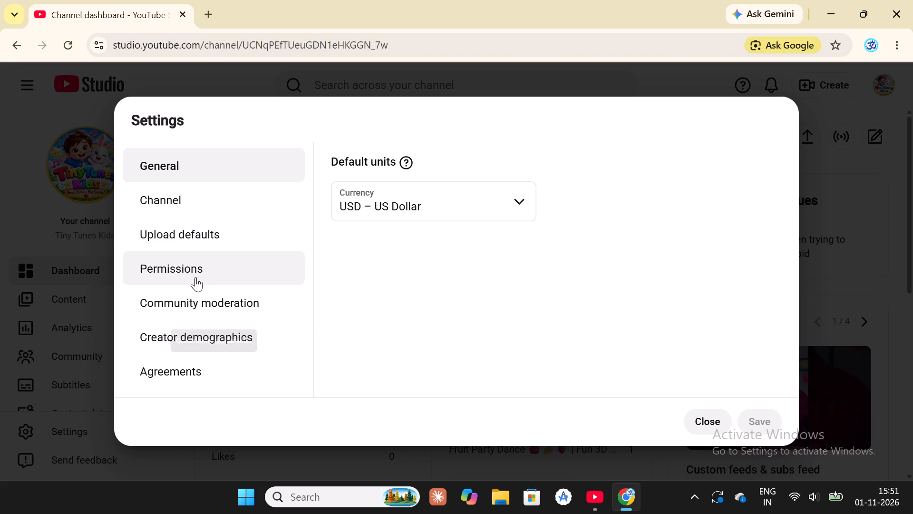